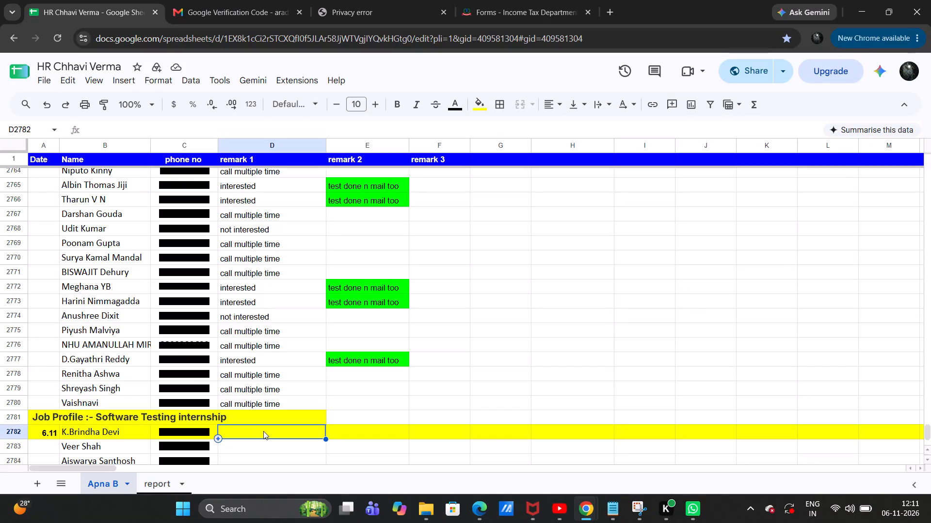
Enter "call not answered" as remark 1 in row 2782, the first candidate under the Software Testing internship profile.
{"action": "scroll", "coordinate": [263, 431], "scroll_direction": "down", "scroll_amount": 2}
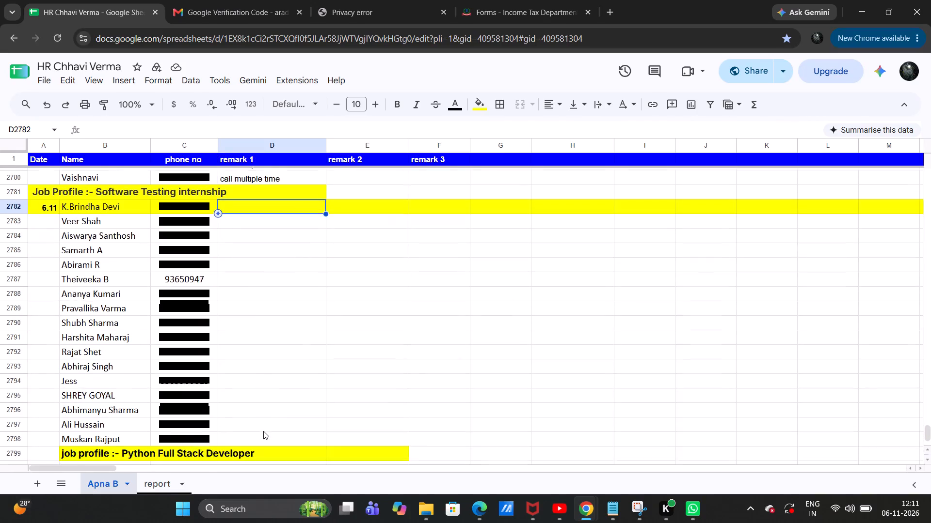
{"action": "scroll", "coordinate": [263, 431], "scroll_direction": "down", "scroll_amount": 2}
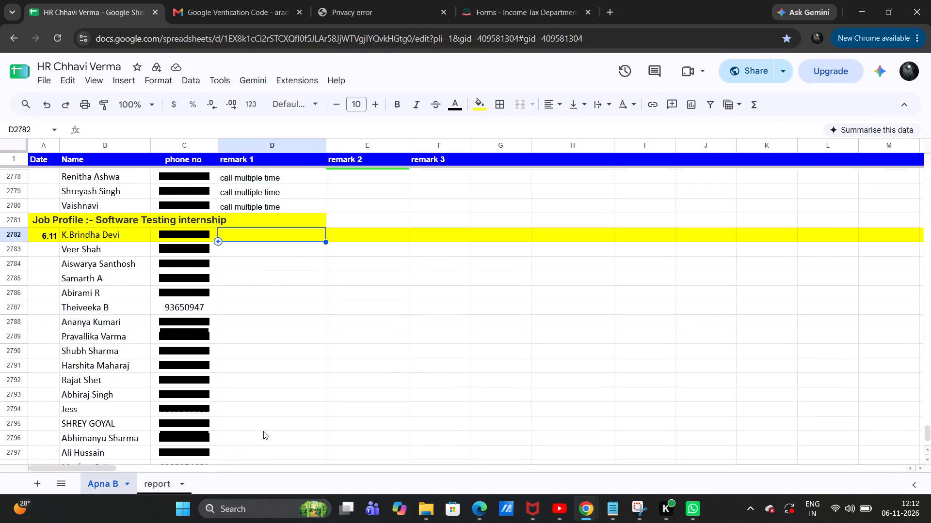
{"action": "scroll", "coordinate": [263, 431], "scroll_direction": "down", "scroll_amount": 2}
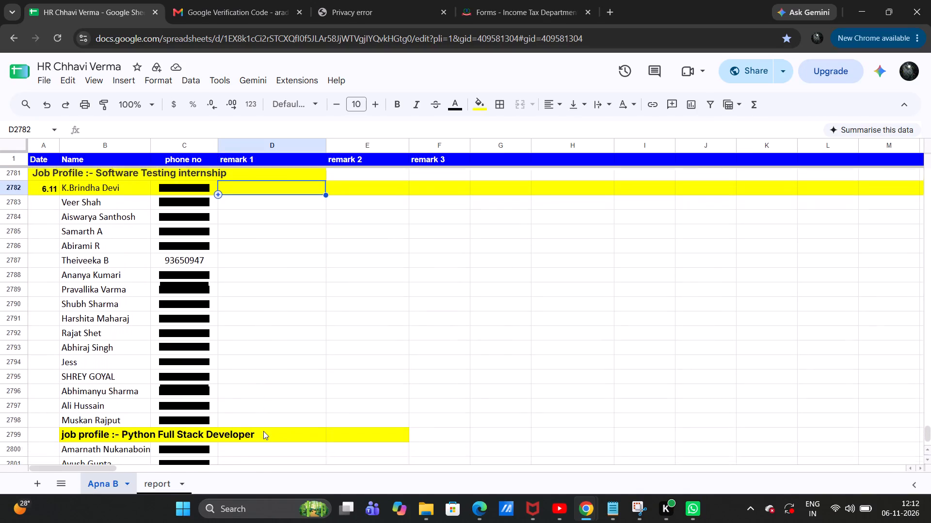
{"action": "scroll", "coordinate": [263, 431], "scroll_direction": "up", "scroll_amount": 1}
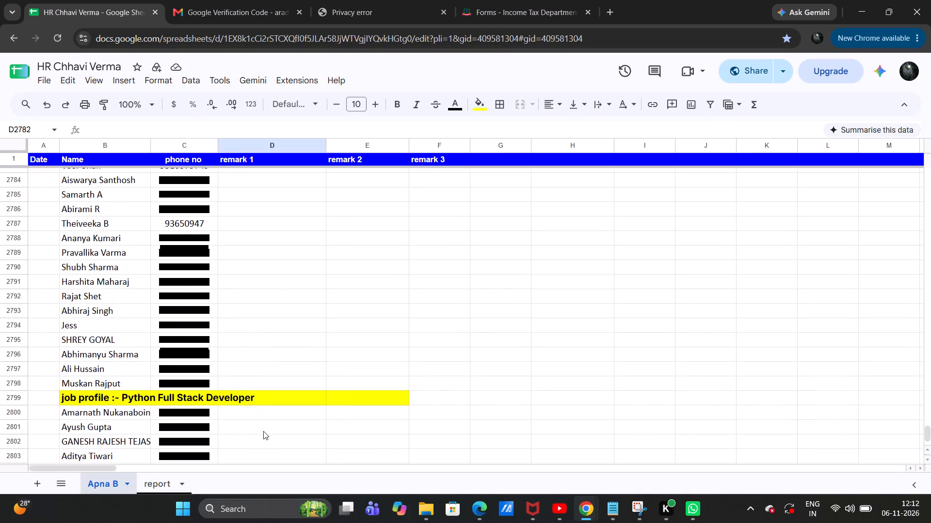
{"action": "scroll", "coordinate": [263, 431], "scroll_direction": "up", "scroll_amount": 1}
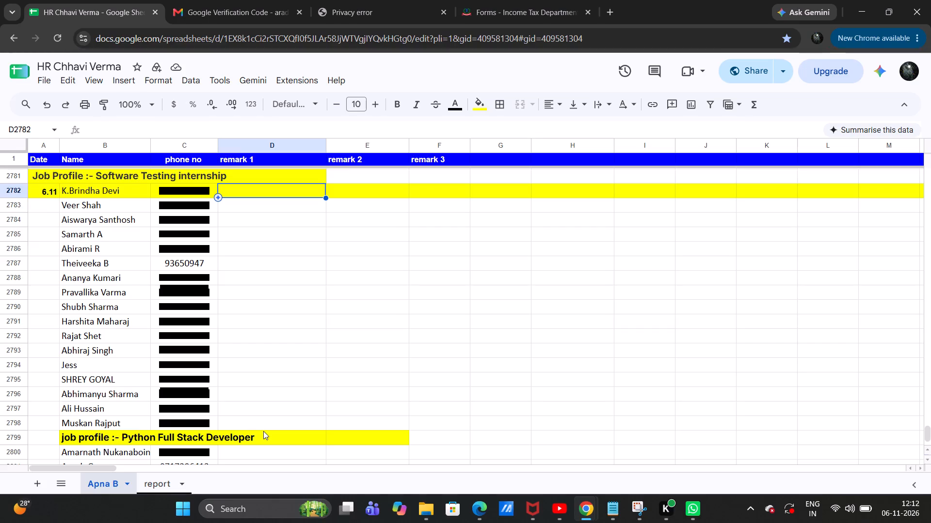
{"action": "type", "text": "call n"}
{"action": "key", "text": "i"}
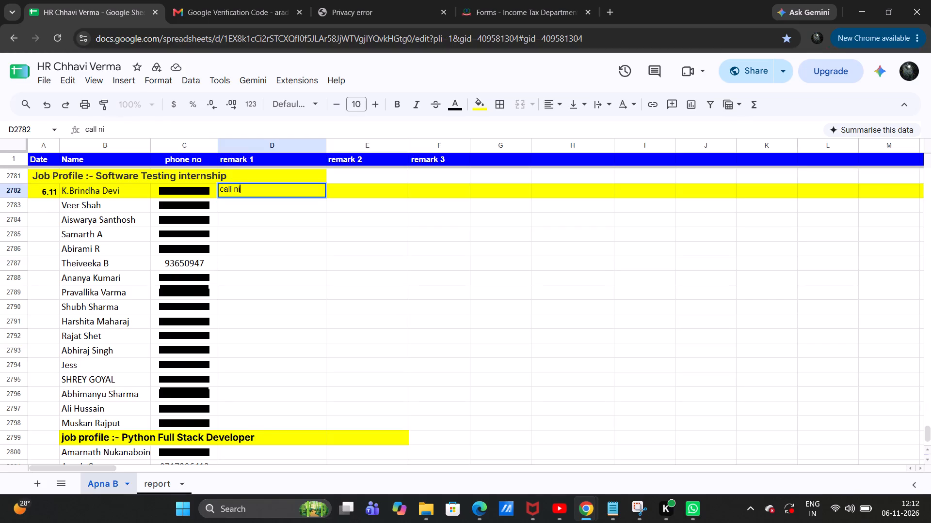
{"action": "key", "text": "BackSpace"}
{"action": "type", "text": "ot answered"}
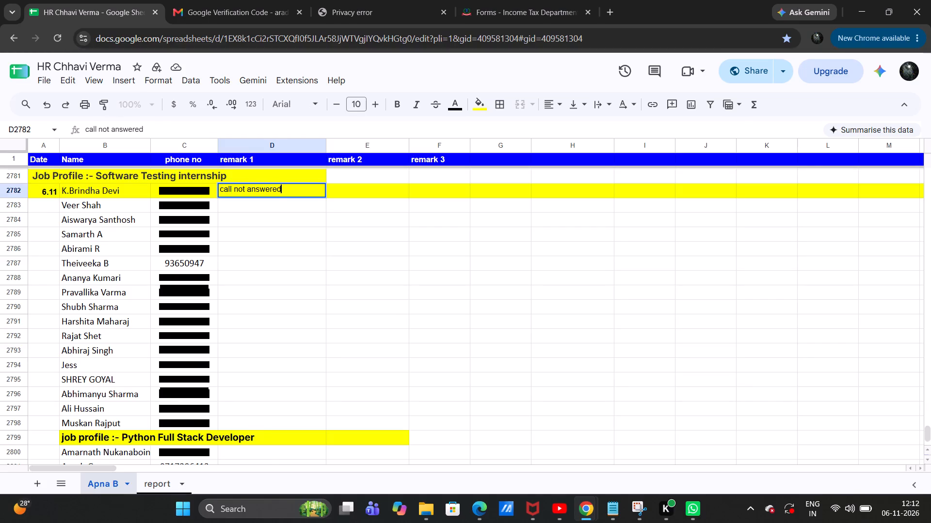
{"action": "left_click", "coordinate": [271, 202]}
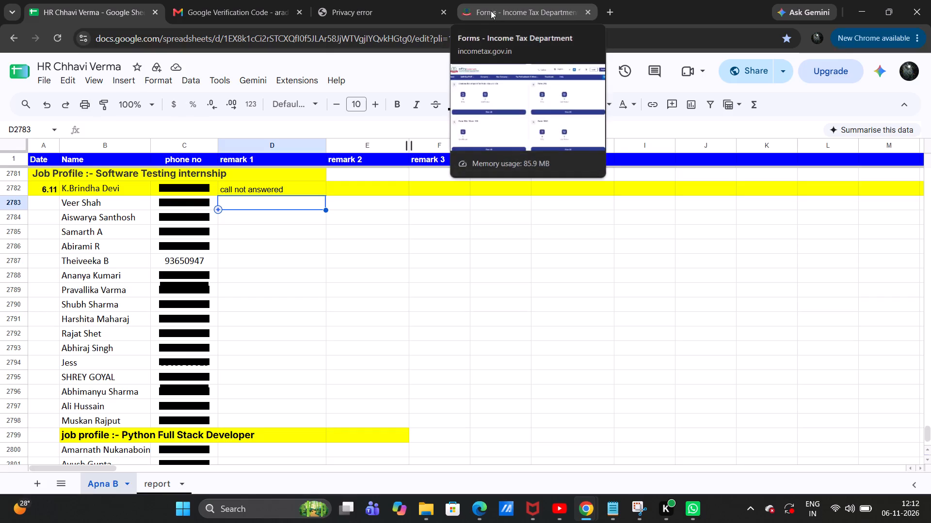
Close the Income Tax Department forms page.
{"action": "left_click", "coordinate": [592, 9]}
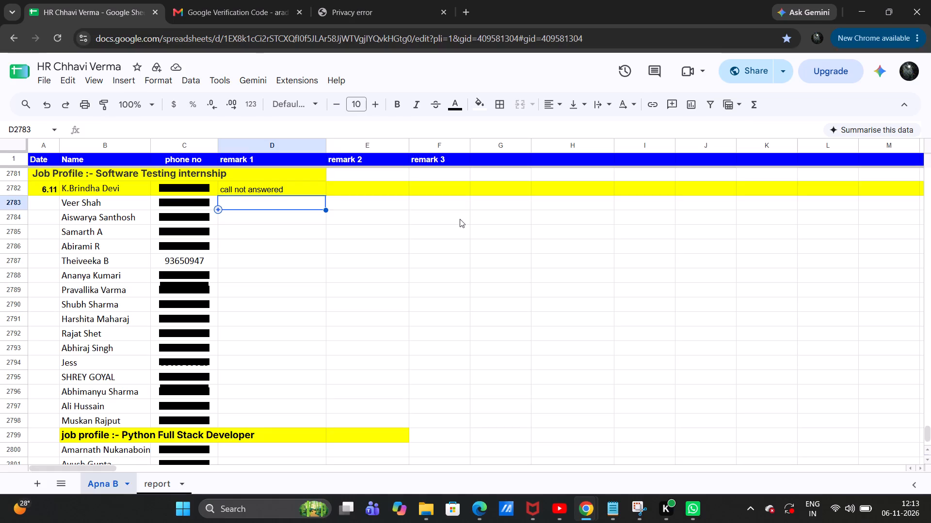
Enter "call not answered" as remark 1 for the candidates in rows 2783 and 2784.
{"action": "type", "text": "ca"}
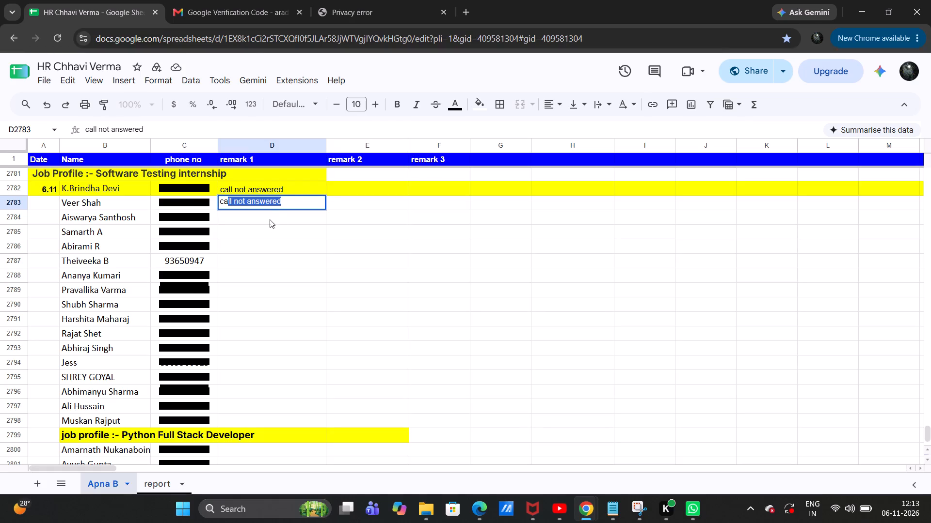
{"action": "left_click", "coordinate": [259, 219]}
{"action": "scroll", "coordinate": [259, 219], "scroll_direction": "down", "scroll_amount": 1}
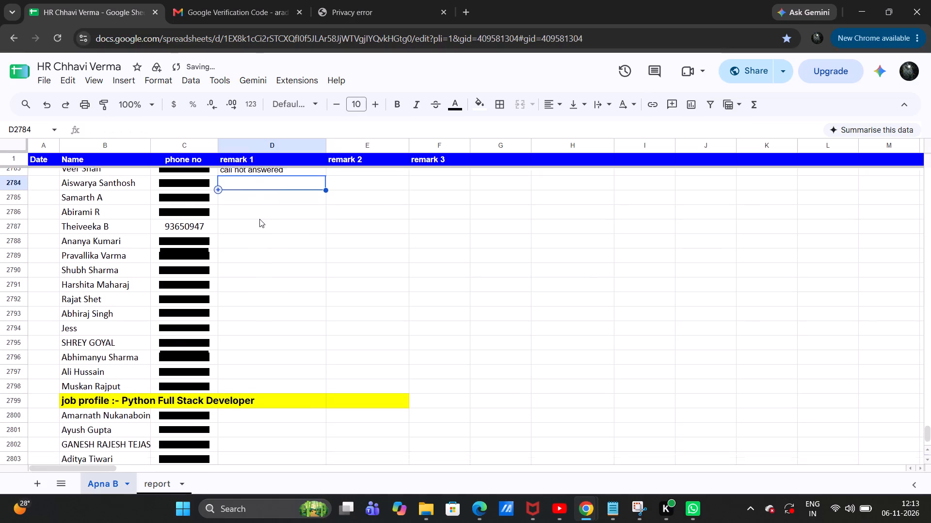
{"action": "scroll", "coordinate": [259, 219], "scroll_direction": "down", "scroll_amount": 1}
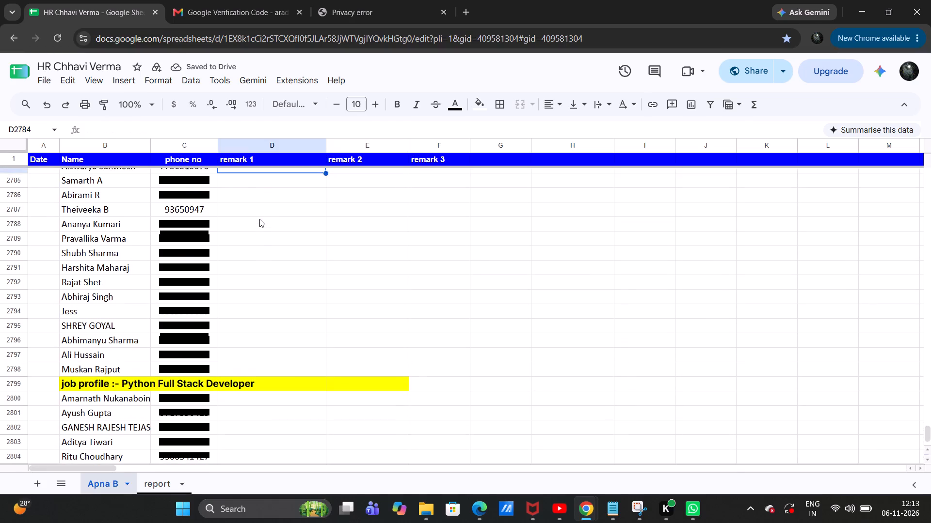
{"action": "scroll", "coordinate": [259, 219], "scroll_direction": "up", "scroll_amount": 1}
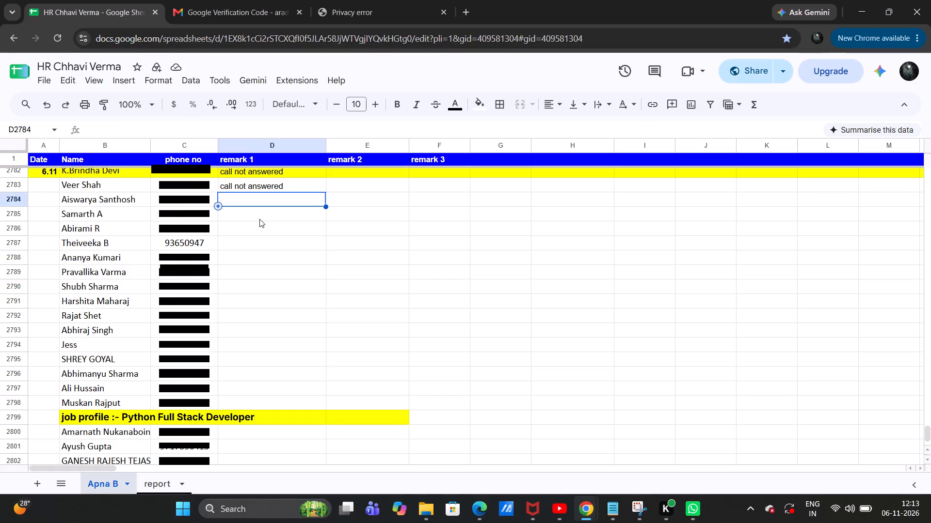
{"action": "key", "text": "c"}
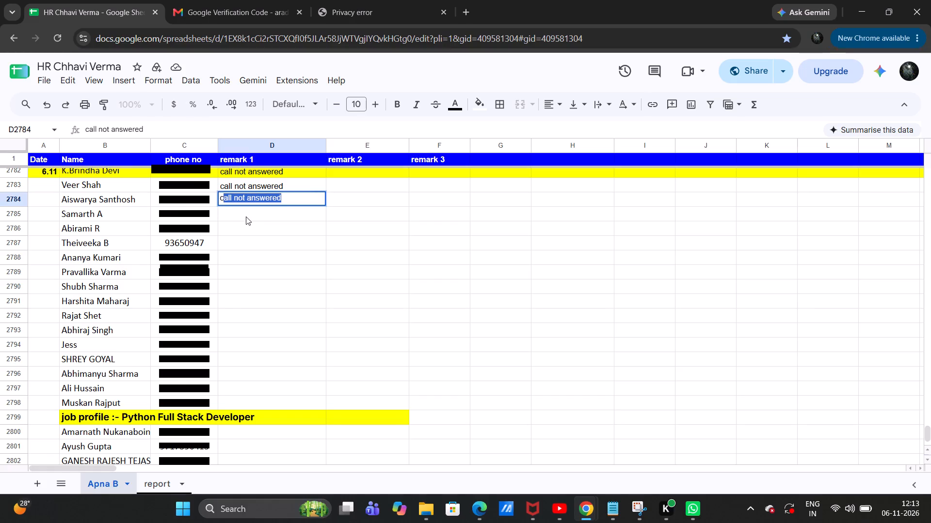
{"action": "left_click", "coordinate": [246, 216]}
Enter "call not answered" as remark 1 for the candidates in rows 2785 and 2786.
{"action": "scroll", "coordinate": [246, 216], "scroll_direction": "down", "scroll_amount": 1}
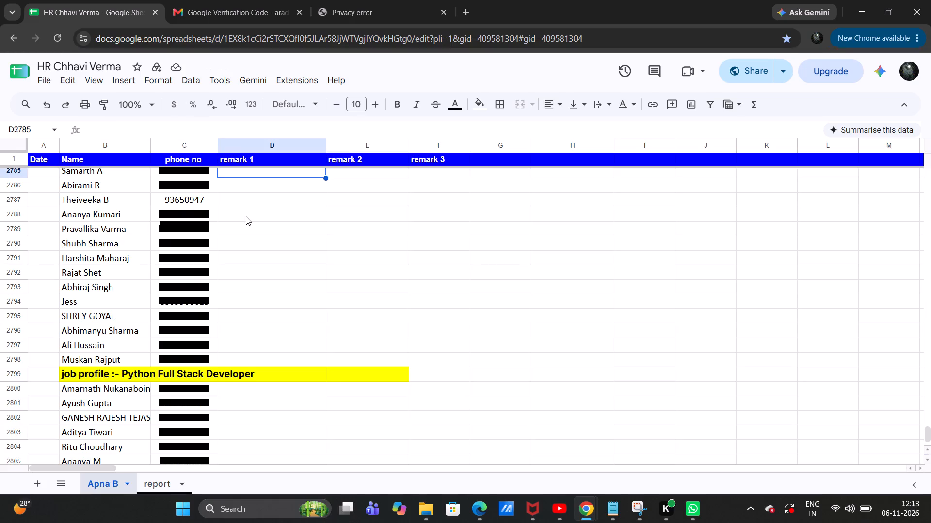
{"action": "scroll", "coordinate": [246, 216], "scroll_direction": "up", "scroll_amount": 1}
{"action": "scroll", "coordinate": [246, 216], "scroll_direction": "down", "scroll_amount": 1}
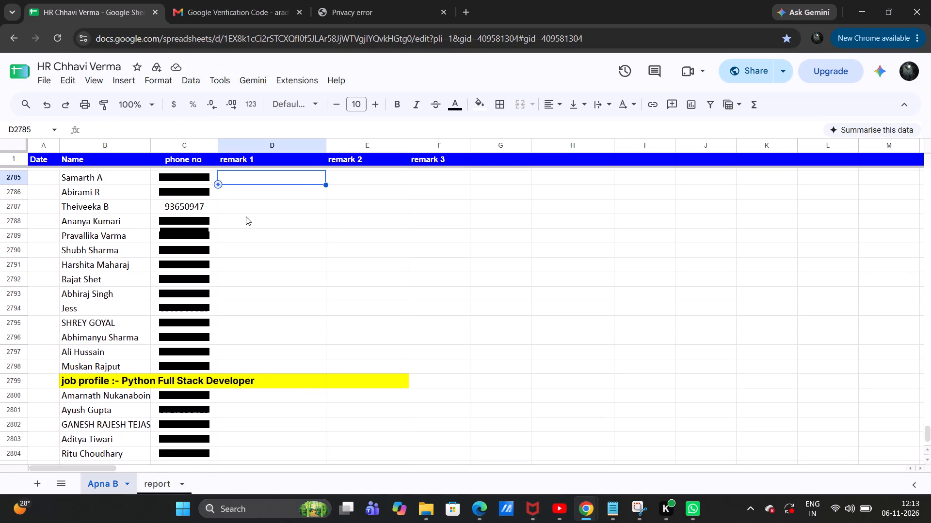
{"action": "key", "text": "c"}
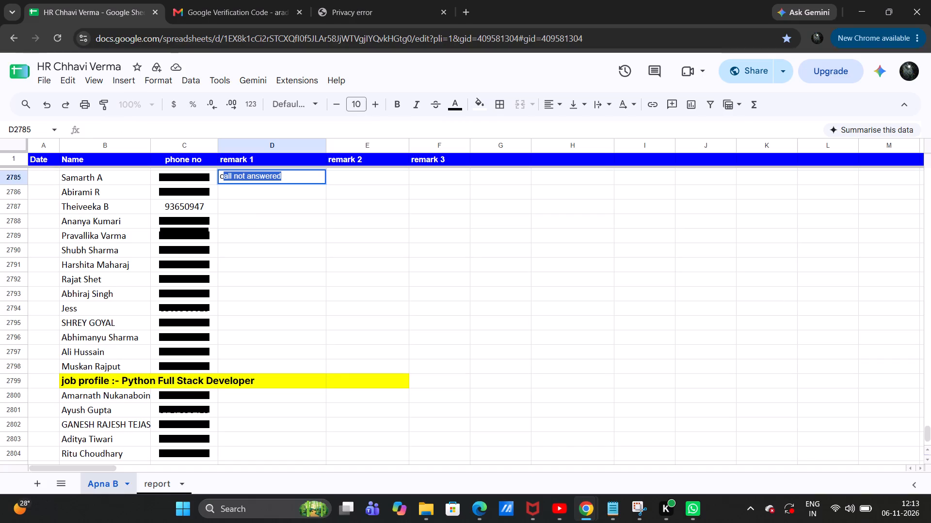
{"action": "left_click", "coordinate": [263, 192]}
{"action": "scroll", "coordinate": [263, 192], "scroll_direction": "down", "scroll_amount": 1}
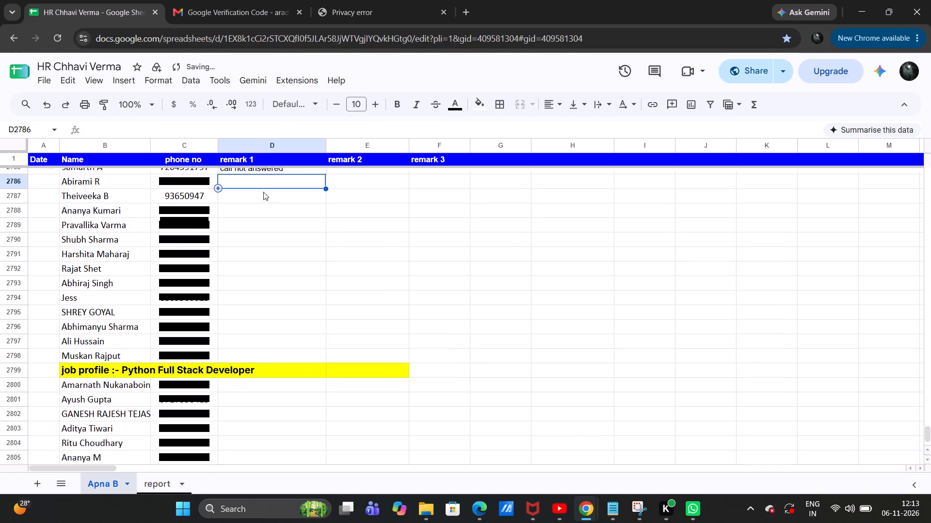
{"action": "scroll", "coordinate": [263, 192], "scroll_direction": "down", "scroll_amount": 1}
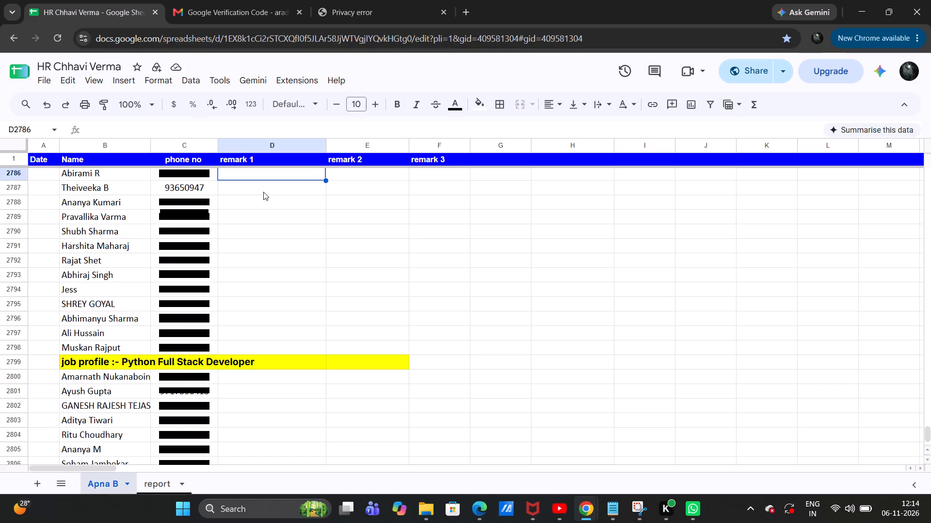
{"action": "left_click", "coordinate": [251, 196]}
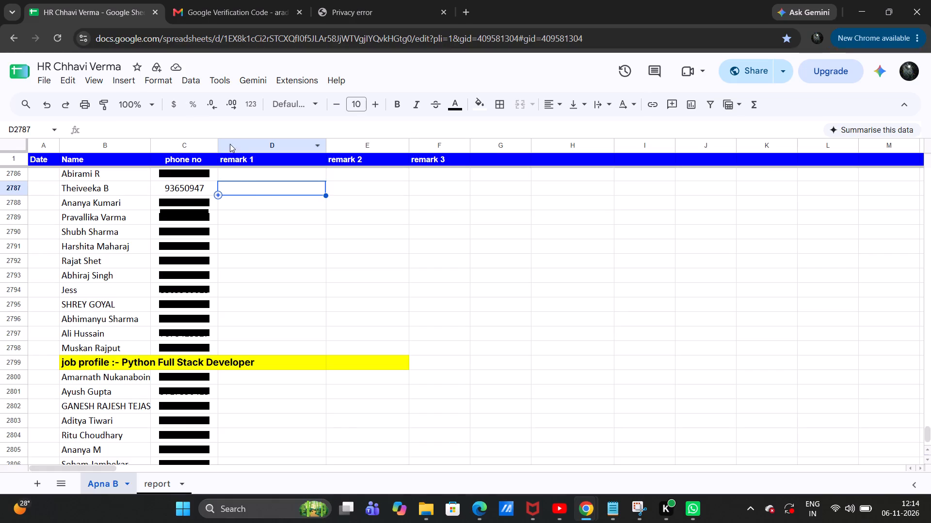
{"action": "left_click", "coordinate": [242, 172]}
{"action": "key", "text": "c"}
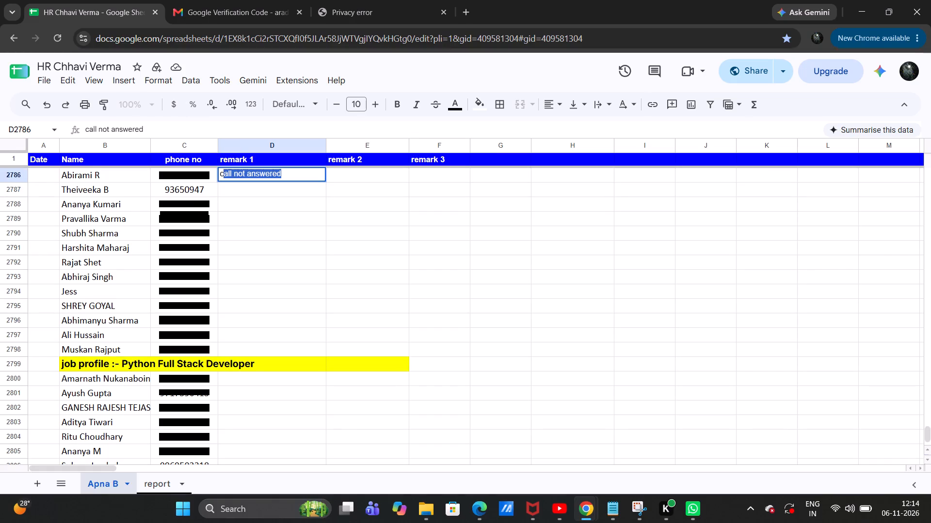
{"action": "left_click", "coordinate": [257, 188]}
Enter "wrong number" as remark 1 for the candidate in row 2787.
{"action": "type", "text": "wrong number"}
{"action": "left_click", "coordinate": [242, 208]}
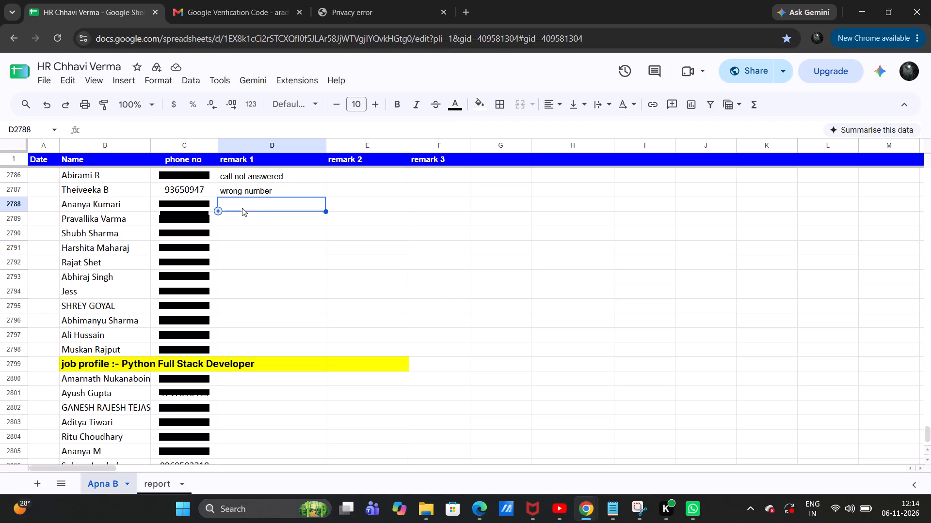
Enter "call not answered" as remark 1 for the candidates in rows 2788 and 2789.
{"action": "scroll", "coordinate": [242, 208], "scroll_direction": "up", "scroll_amount": 2}
{"action": "scroll", "coordinate": [242, 208], "scroll_direction": "down", "scroll_amount": 1}
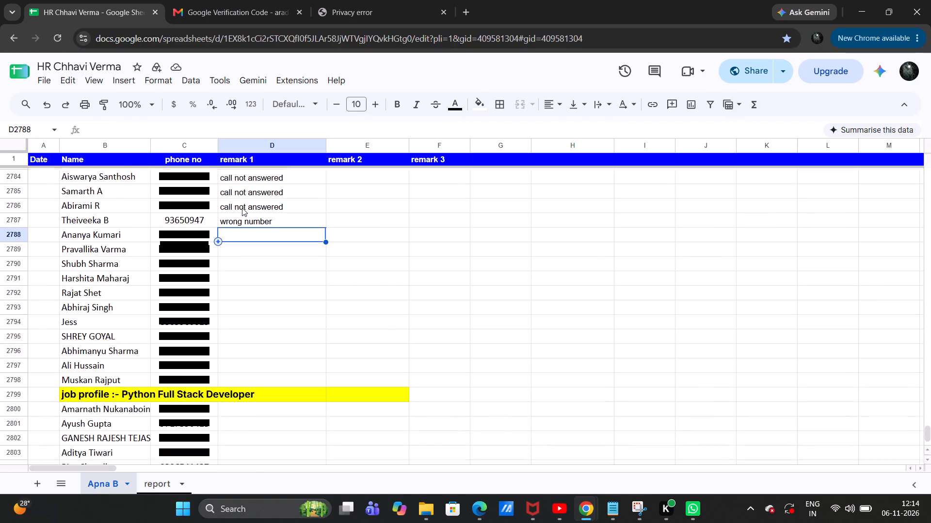
{"action": "scroll", "coordinate": [242, 208], "scroll_direction": "down", "scroll_amount": 1}
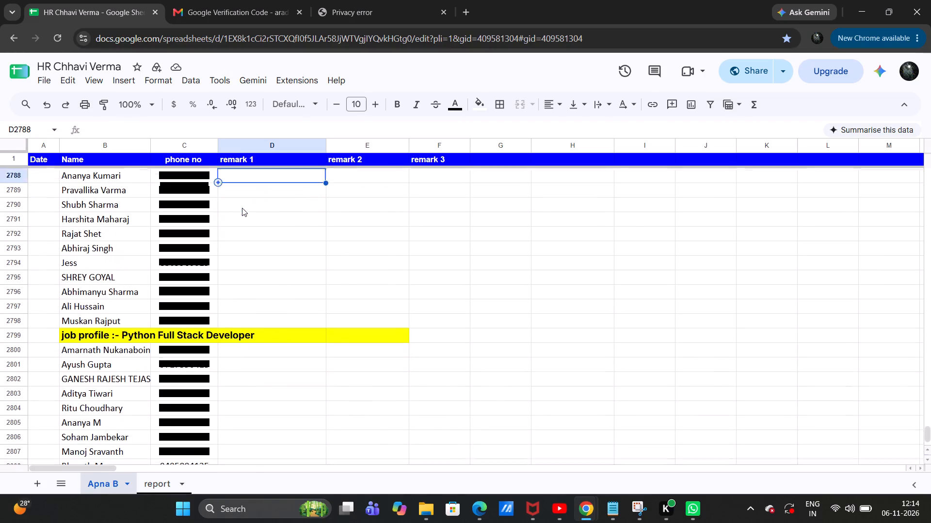
{"action": "scroll", "coordinate": [242, 208], "scroll_direction": "down", "scroll_amount": 1}
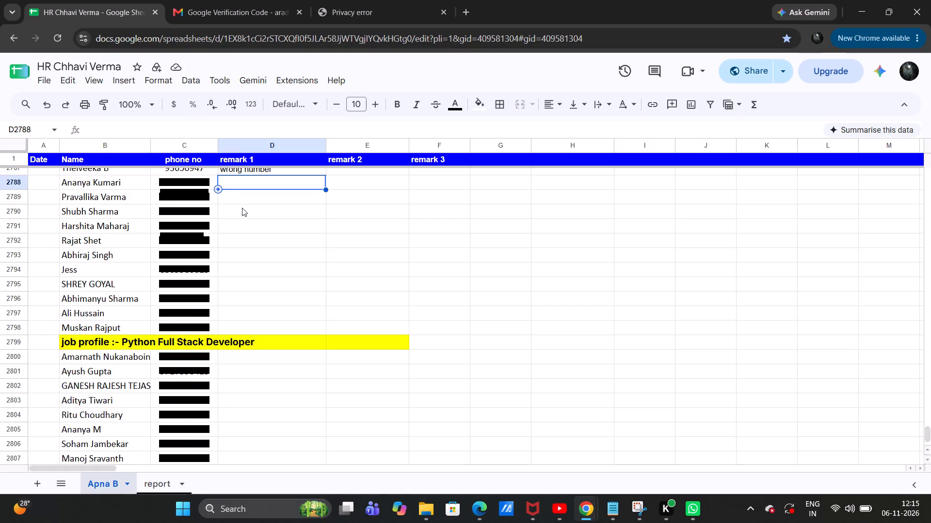
{"action": "key", "text": "c"}
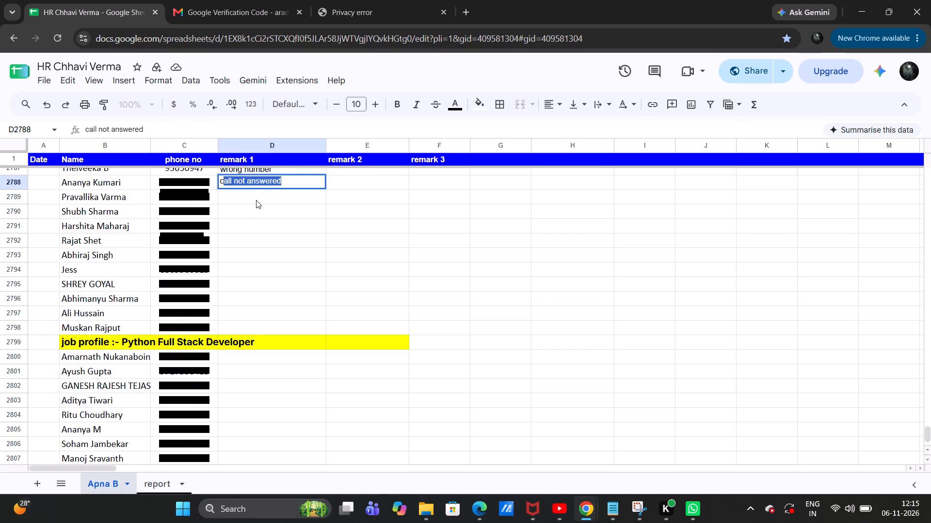
{"action": "left_click", "coordinate": [256, 200]}
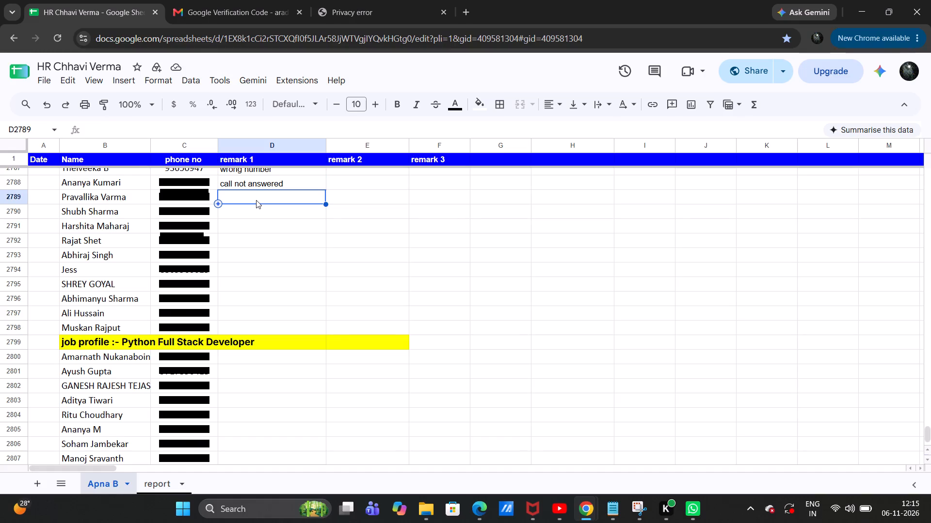
{"action": "key", "text": "c"}
{"action": "left_click", "coordinate": [267, 207]}
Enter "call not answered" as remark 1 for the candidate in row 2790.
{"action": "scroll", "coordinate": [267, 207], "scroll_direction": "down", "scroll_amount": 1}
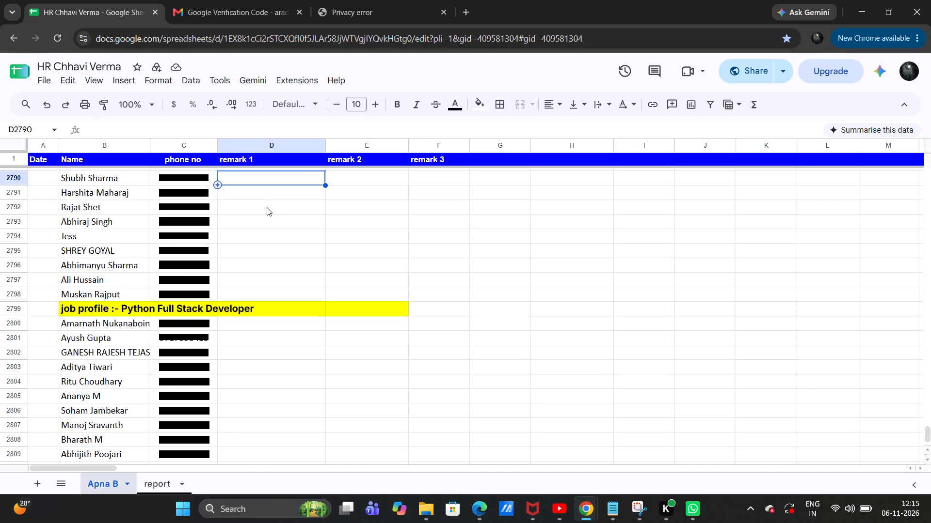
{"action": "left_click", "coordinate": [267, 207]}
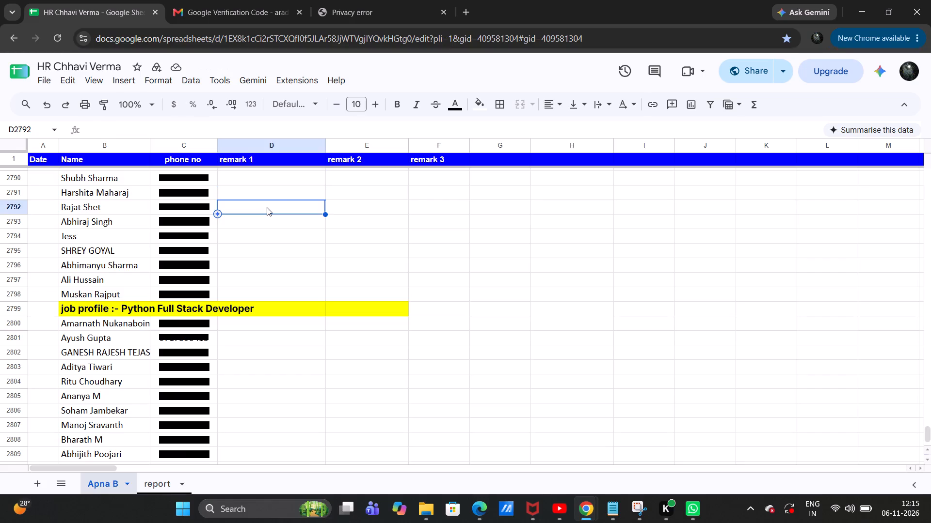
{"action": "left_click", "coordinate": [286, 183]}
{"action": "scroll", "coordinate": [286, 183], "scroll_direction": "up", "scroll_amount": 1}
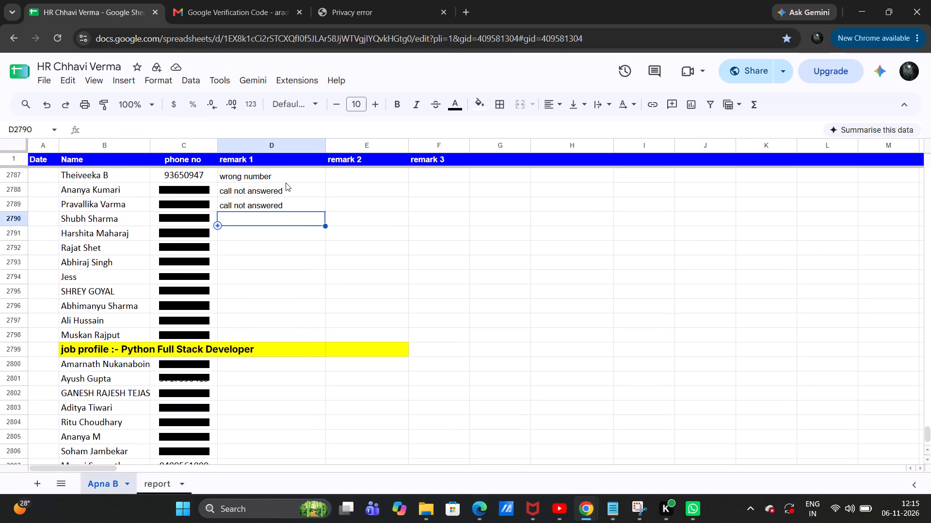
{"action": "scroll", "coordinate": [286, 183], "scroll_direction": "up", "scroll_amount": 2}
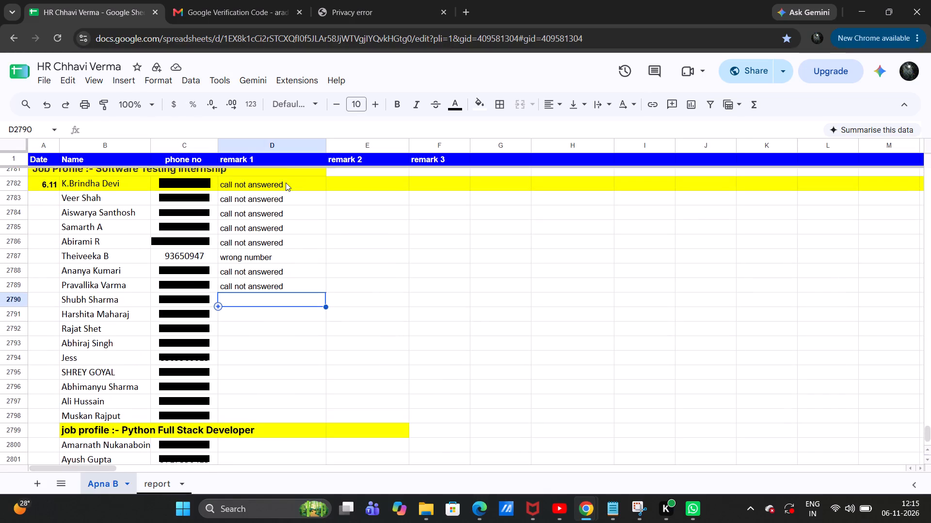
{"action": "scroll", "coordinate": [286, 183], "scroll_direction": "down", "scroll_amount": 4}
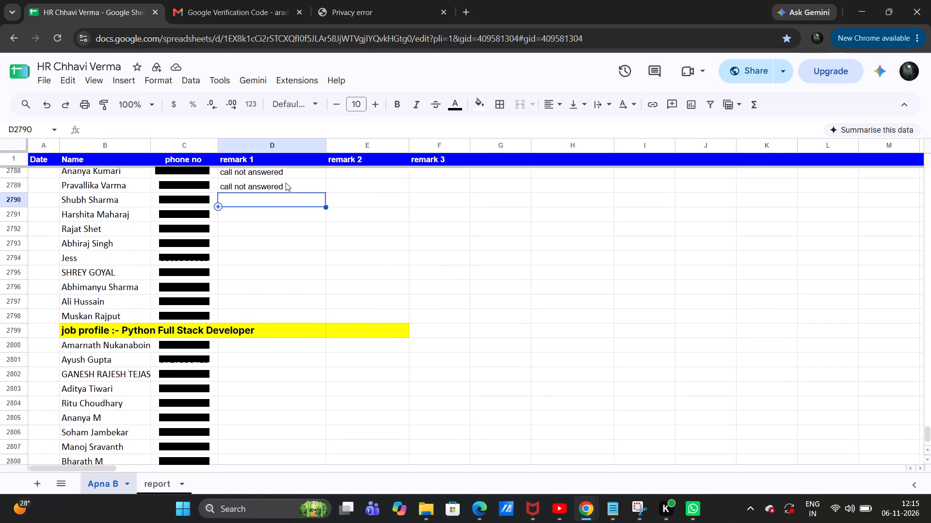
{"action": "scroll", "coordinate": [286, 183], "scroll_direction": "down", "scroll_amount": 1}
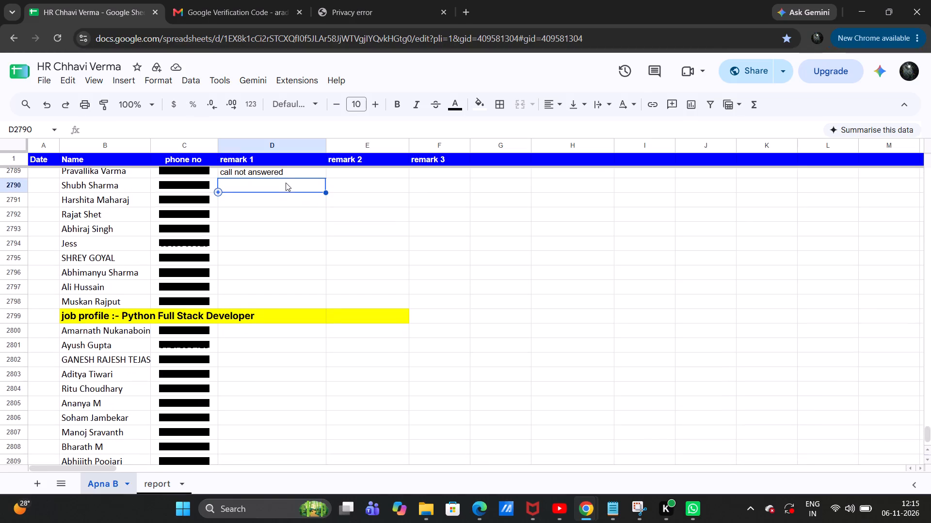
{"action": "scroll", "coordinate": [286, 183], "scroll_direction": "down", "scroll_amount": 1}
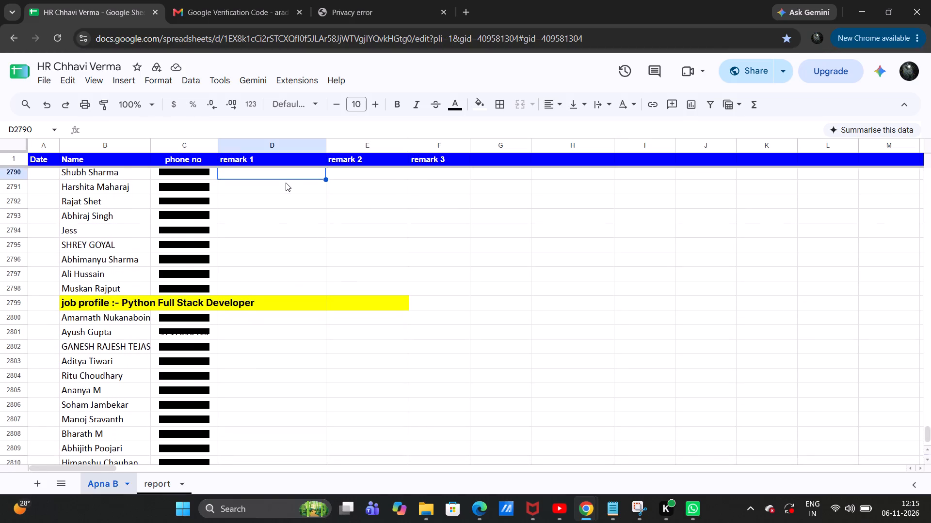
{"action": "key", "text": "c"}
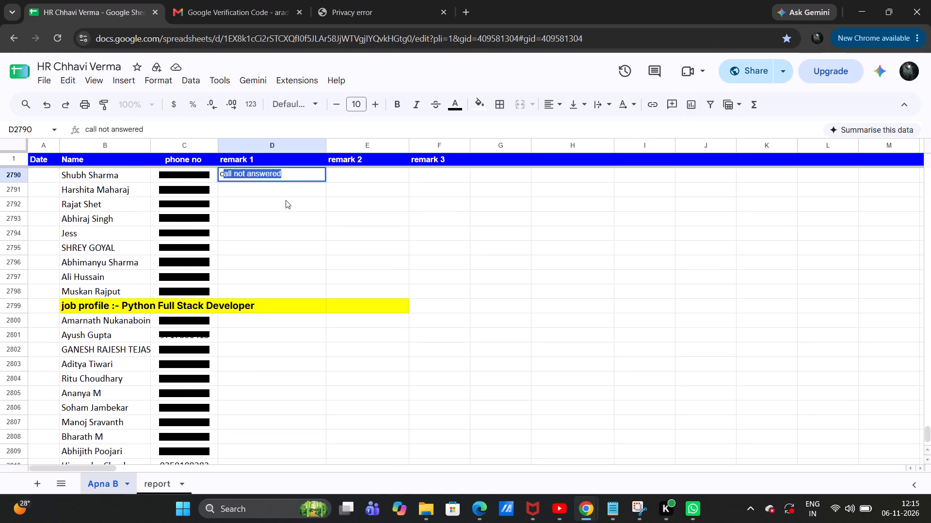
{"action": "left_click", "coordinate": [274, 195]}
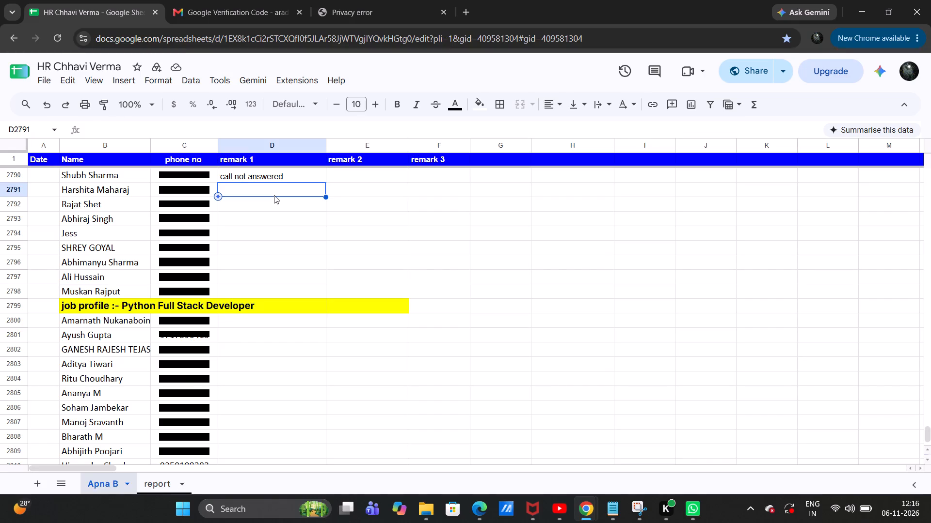
Enter "call not answered" as remark 1 for the candidate in row 2791.
{"action": "scroll", "coordinate": [274, 195], "scroll_direction": "down", "scroll_amount": 1}
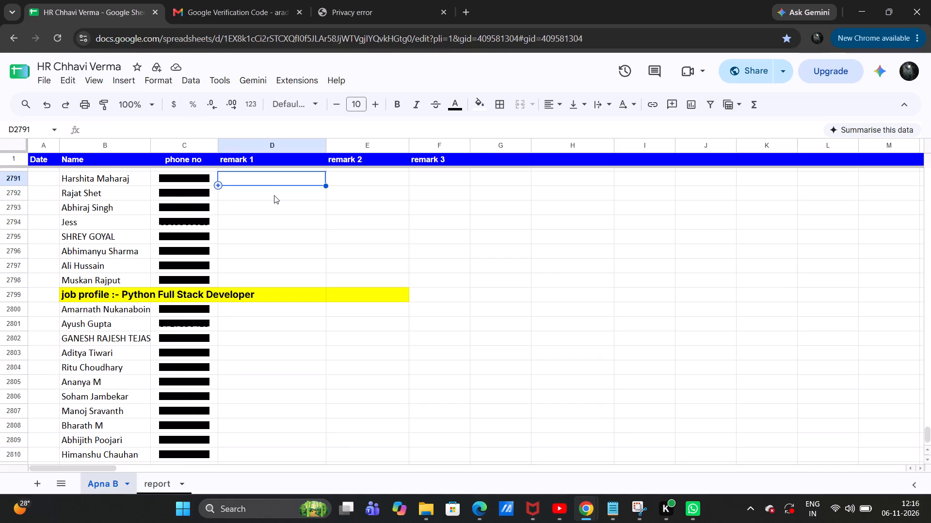
{"action": "key", "text": "c"}
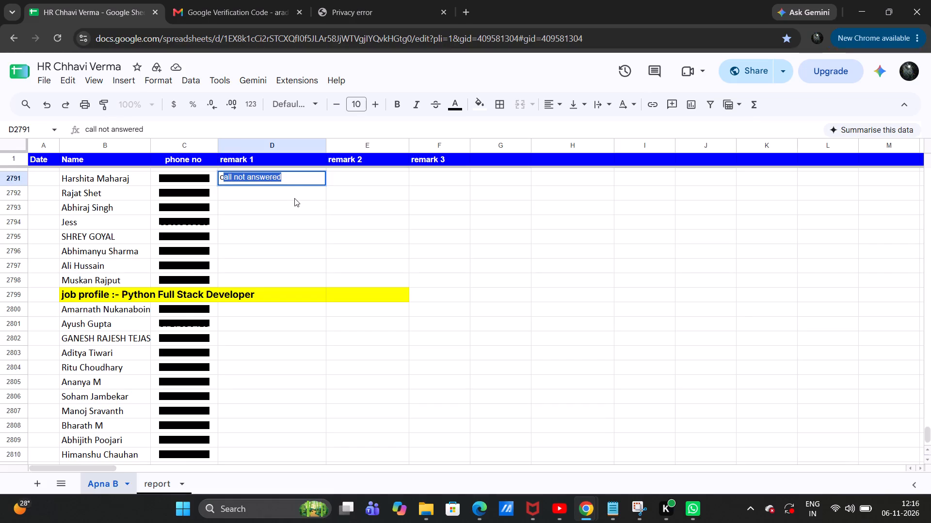
{"action": "left_click", "coordinate": [291, 193]}
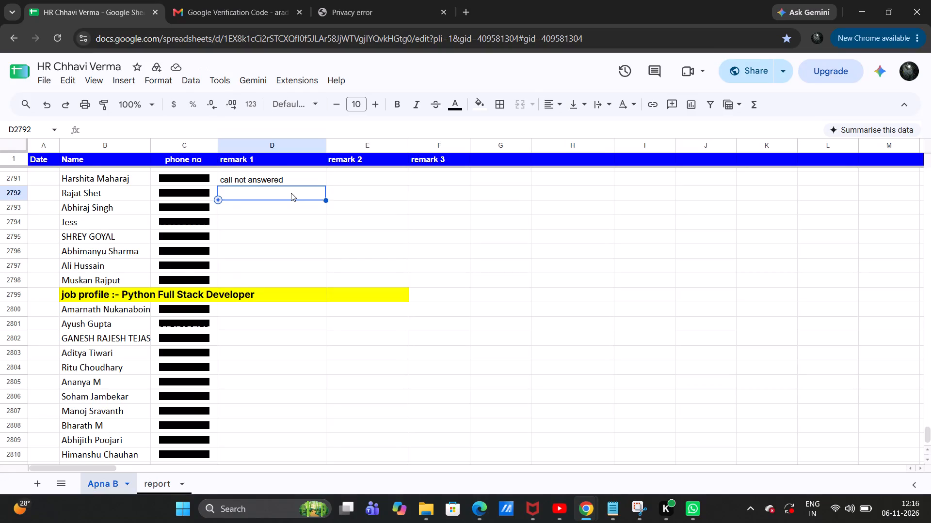
Clear remark 1 for the candidate in row 2790 and enter "interested" in its place.
{"action": "scroll", "coordinate": [291, 193], "scroll_direction": "up", "scroll_amount": 1}
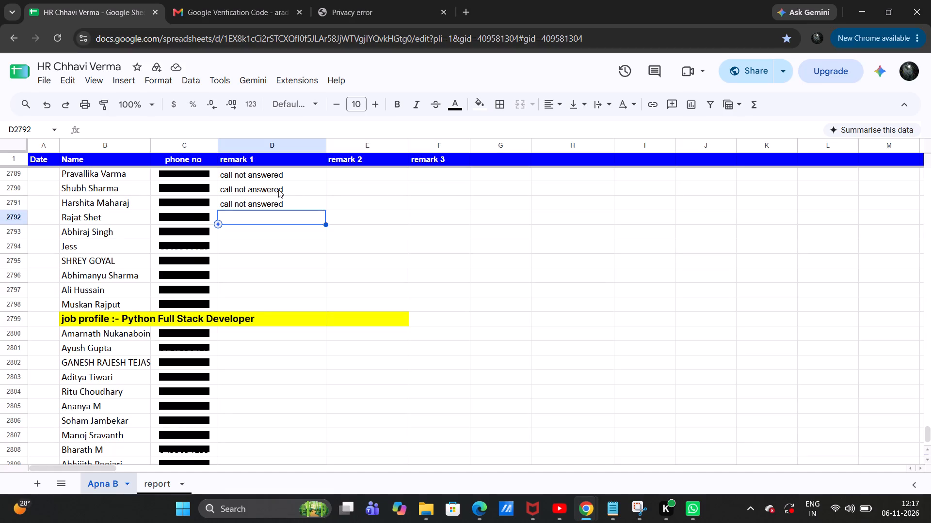
{"action": "left_click", "coordinate": [278, 189]}
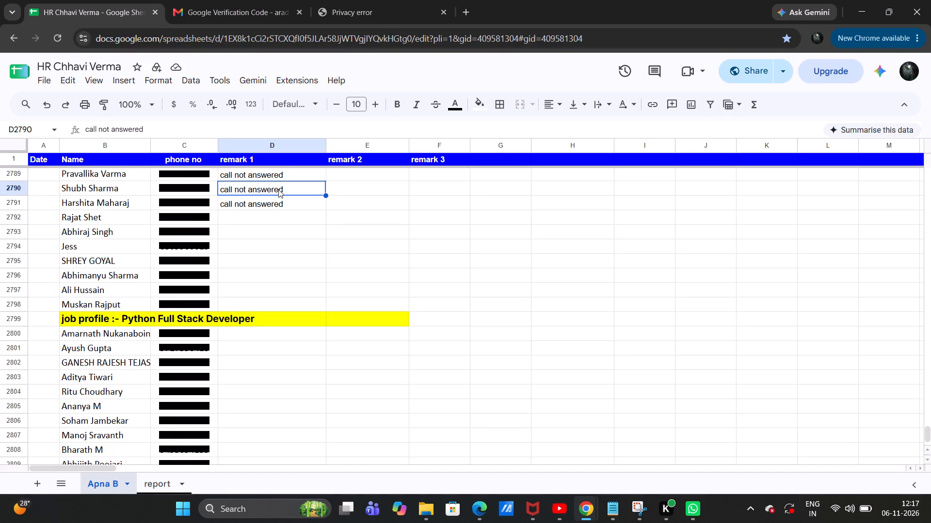
{"action": "scroll", "coordinate": [278, 189], "scroll_direction": "up", "scroll_amount": 3}
{"action": "scroll", "coordinate": [278, 189], "scroll_direction": "down", "scroll_amount": 1}
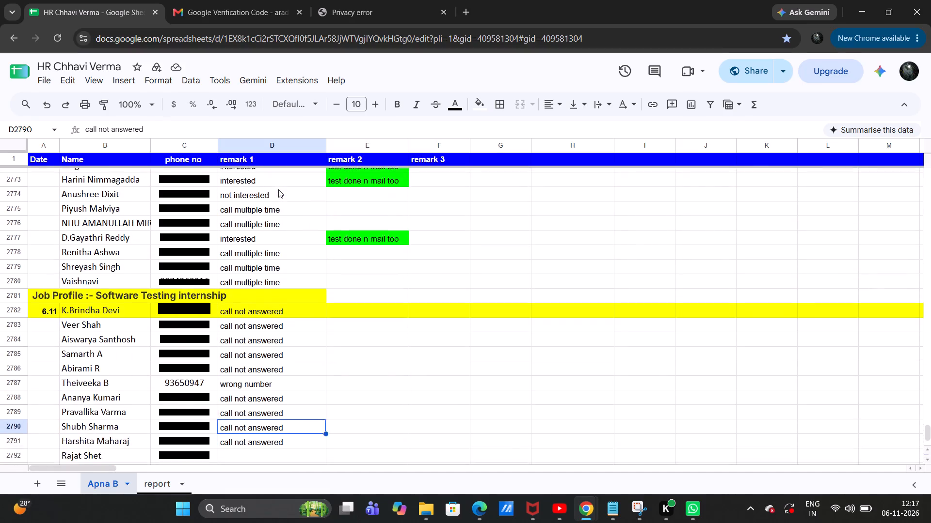
{"action": "scroll", "coordinate": [278, 189], "scroll_direction": "down", "scroll_amount": 2}
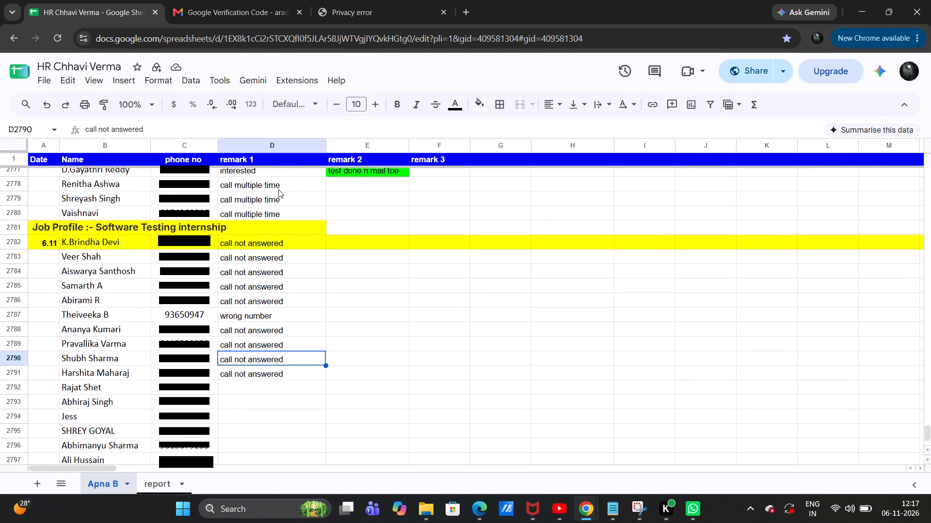
{"action": "scroll", "coordinate": [278, 189], "scroll_direction": "down", "scroll_amount": 1}
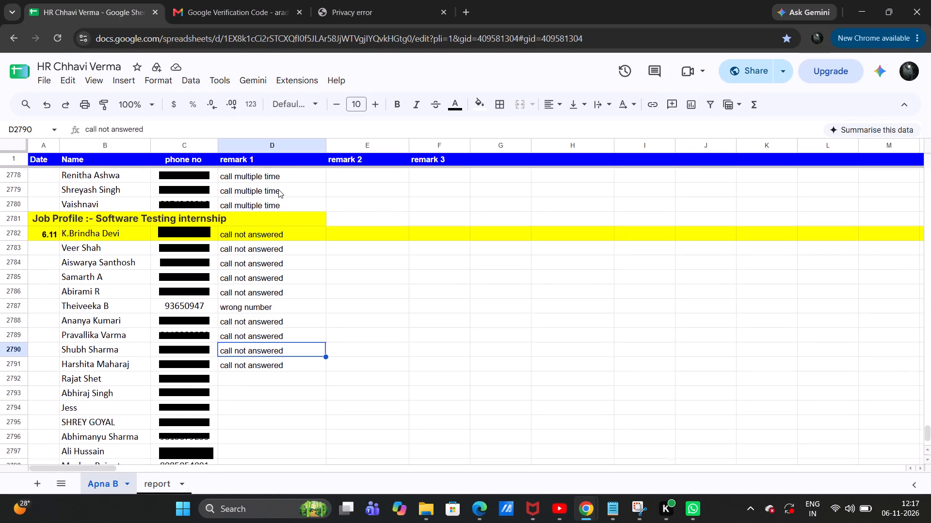
{"action": "scroll", "coordinate": [278, 189], "scroll_direction": "down", "scroll_amount": 2}
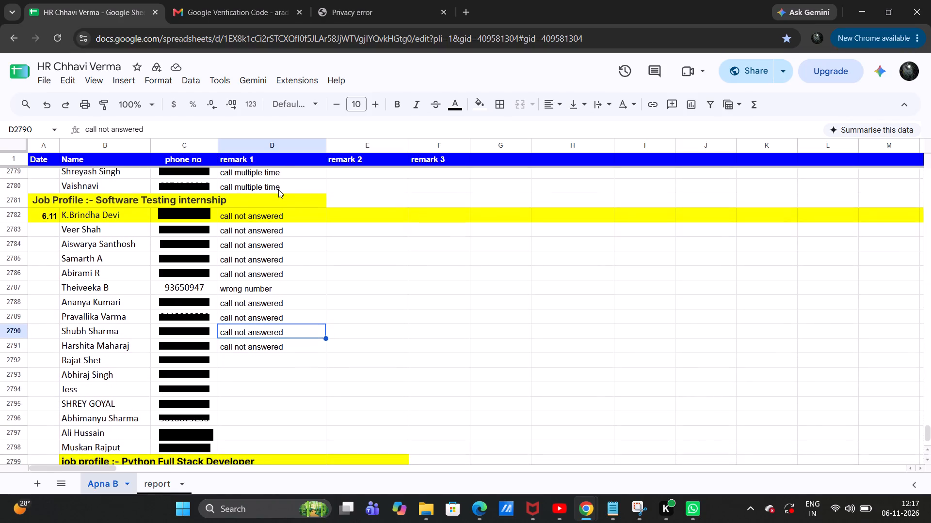
{"action": "scroll", "coordinate": [278, 189], "scroll_direction": "down", "scroll_amount": 1}
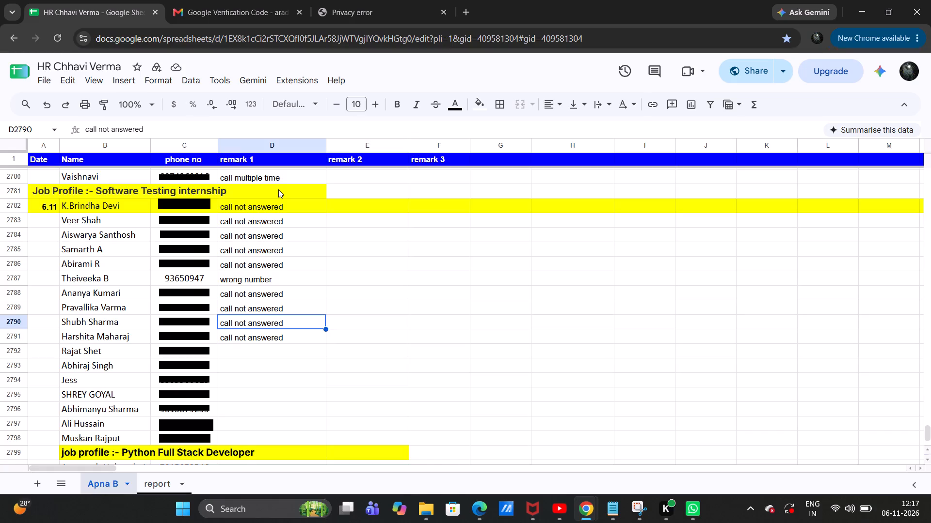
{"action": "scroll", "coordinate": [278, 189], "scroll_direction": "down", "scroll_amount": 2}
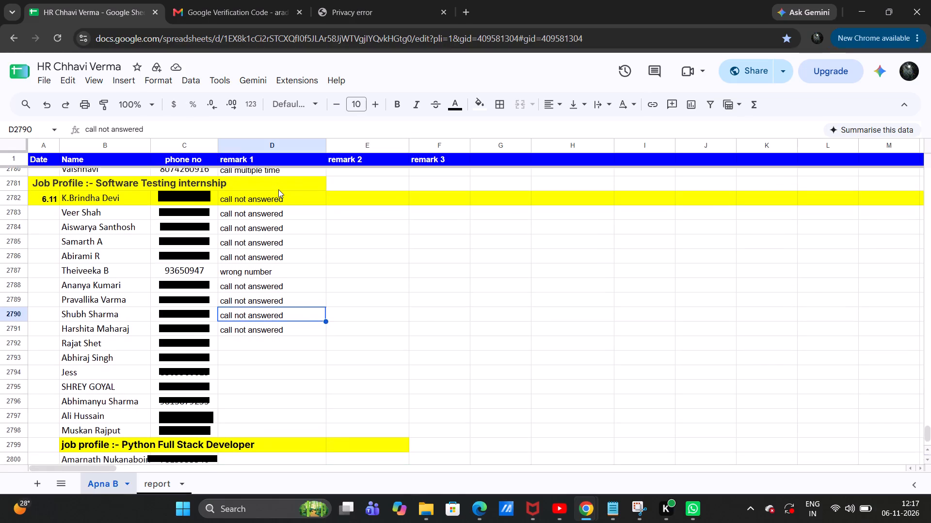
{"action": "scroll", "coordinate": [278, 189], "scroll_direction": "down", "scroll_amount": 1}
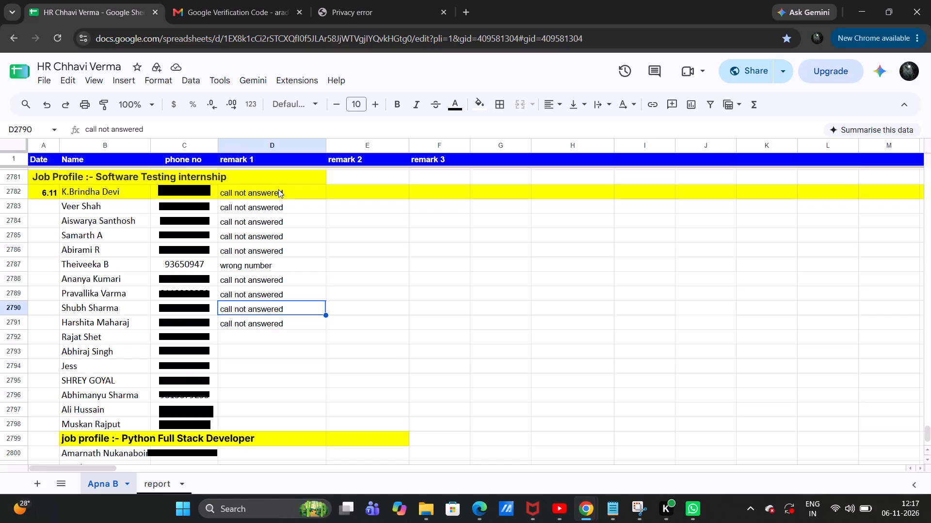
{"action": "scroll", "coordinate": [393, 251], "scroll_direction": "up", "scroll_amount": 1}
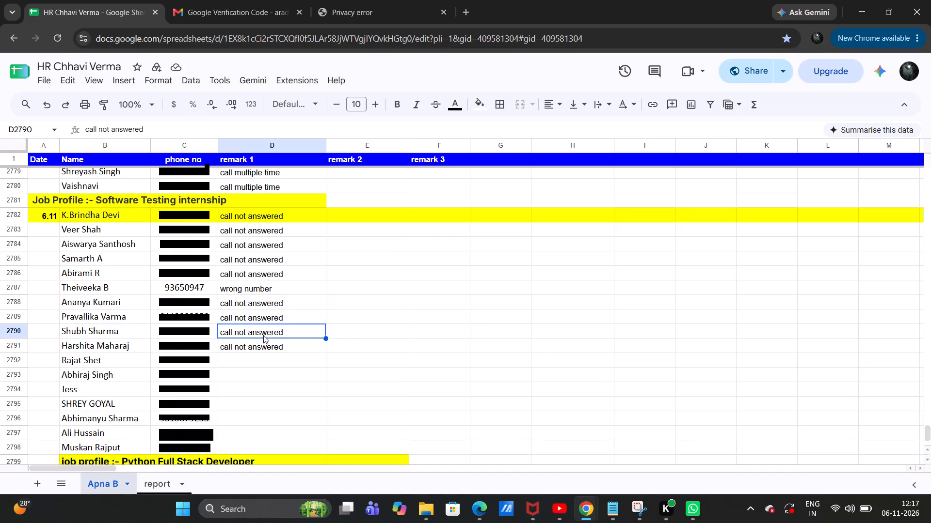
{"action": "key", "text": "BackSpace"}
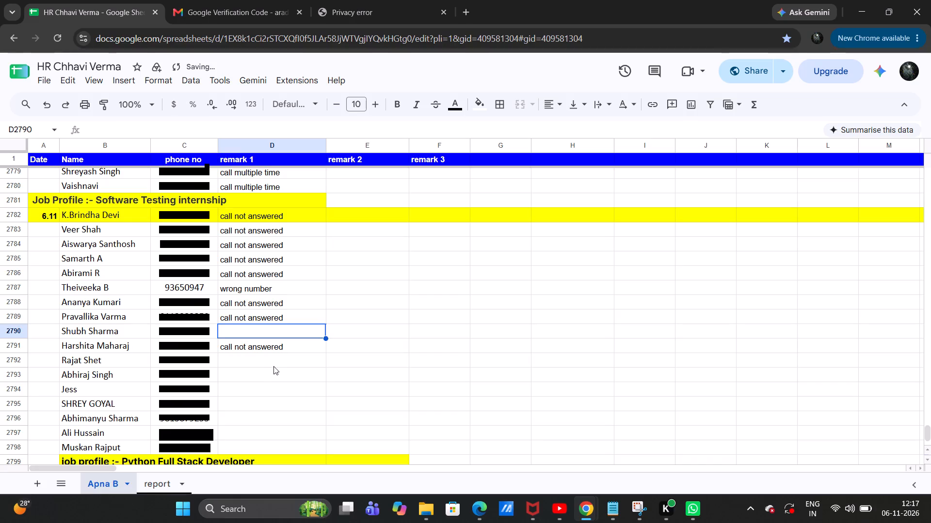
{"action": "double_click", "coordinate": [273, 366]}
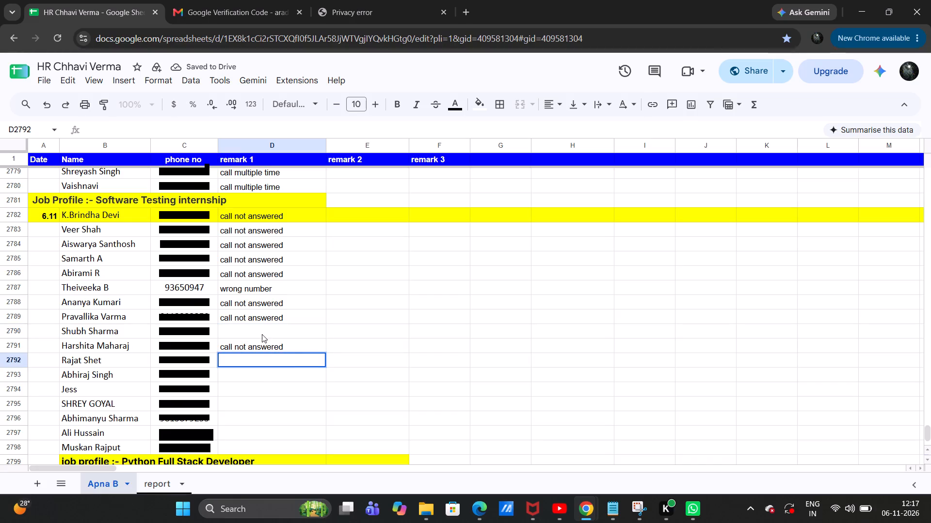
{"action": "left_click", "coordinate": [261, 334]}
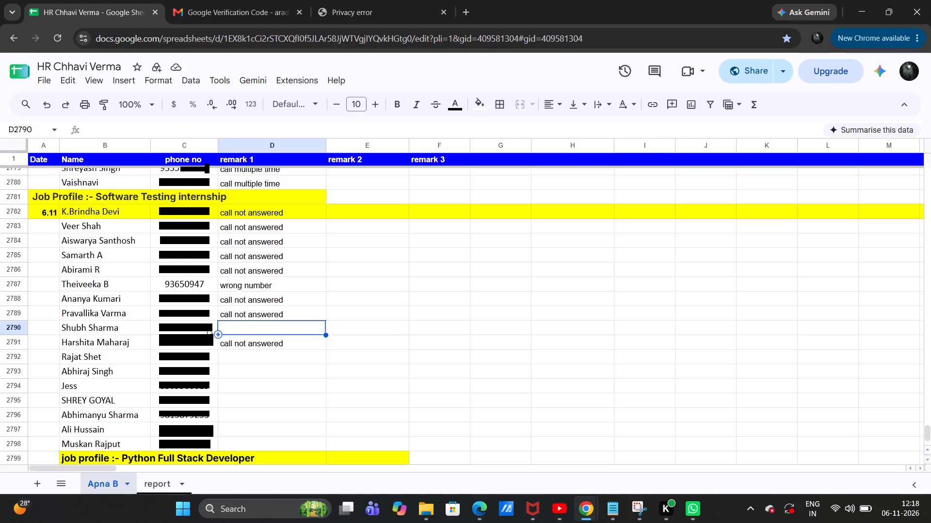
{"action": "scroll", "coordinate": [207, 328], "scroll_direction": "down", "scroll_amount": 1}
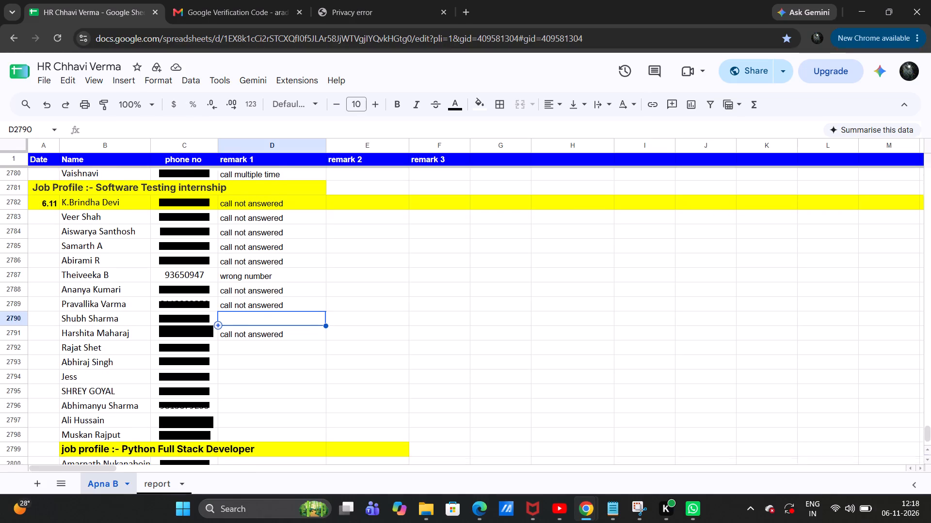
{"action": "scroll", "coordinate": [207, 328], "scroll_direction": "down", "scroll_amount": 2}
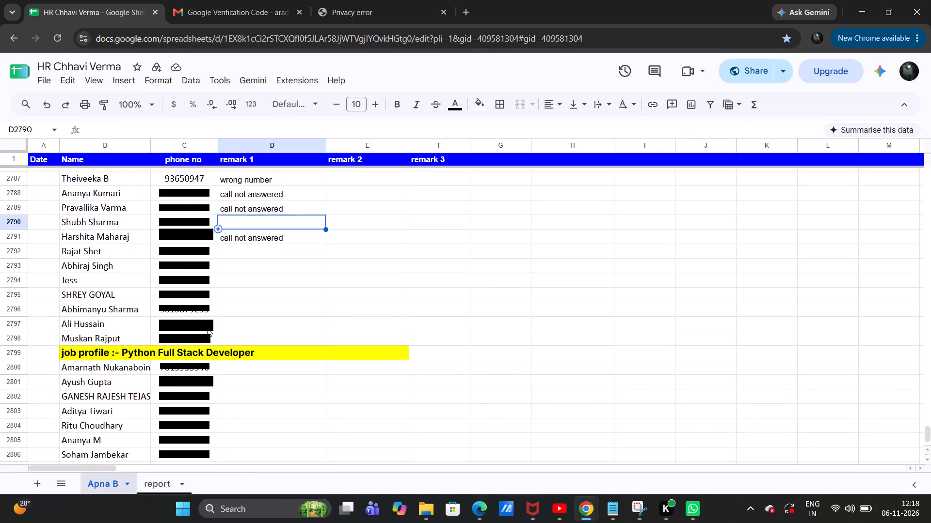
{"action": "scroll", "coordinate": [207, 328], "scroll_direction": "down", "scroll_amount": 1}
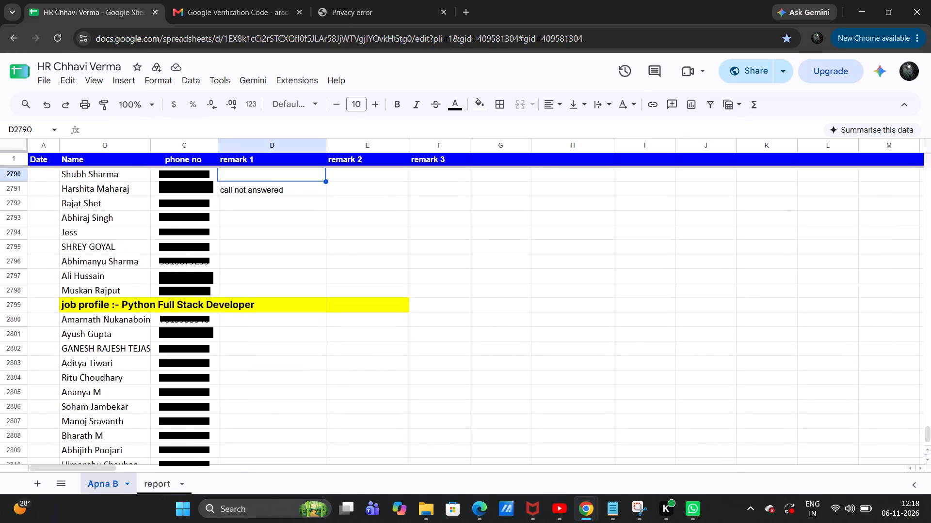
{"action": "scroll", "coordinate": [207, 328], "scroll_direction": "up", "scroll_amount": 1}
{"action": "type", "text": "interested"}
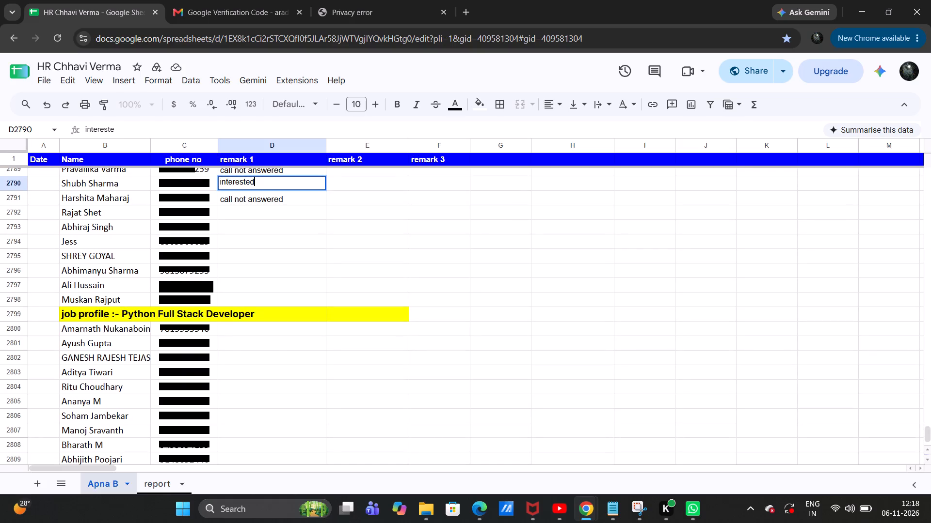
Enter "test done n mail too" as remark 2 for the candidate in row 2790.
{"action": "left_click", "coordinate": [363, 184]}
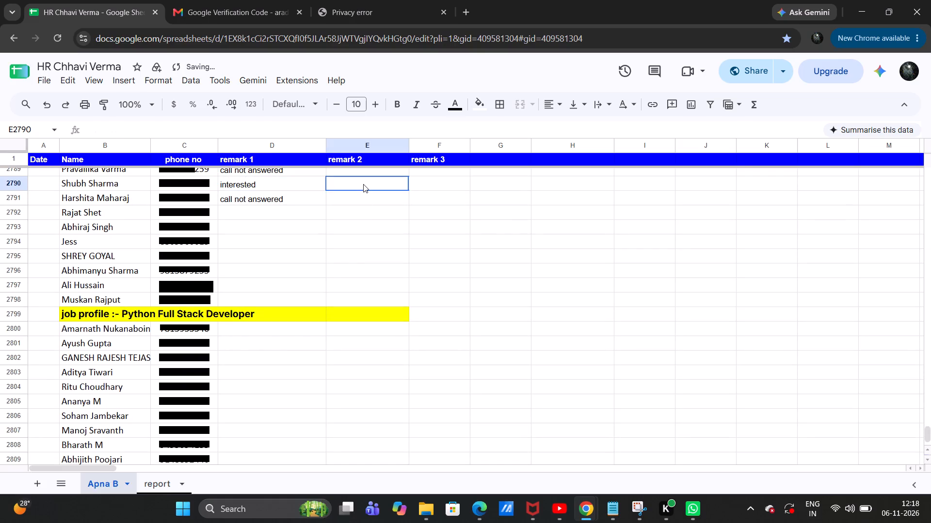
{"action": "type", "text": "test do"}
{"action": "type", "text": "ne nm"}
{"action": "key", "text": "BackSpace"}
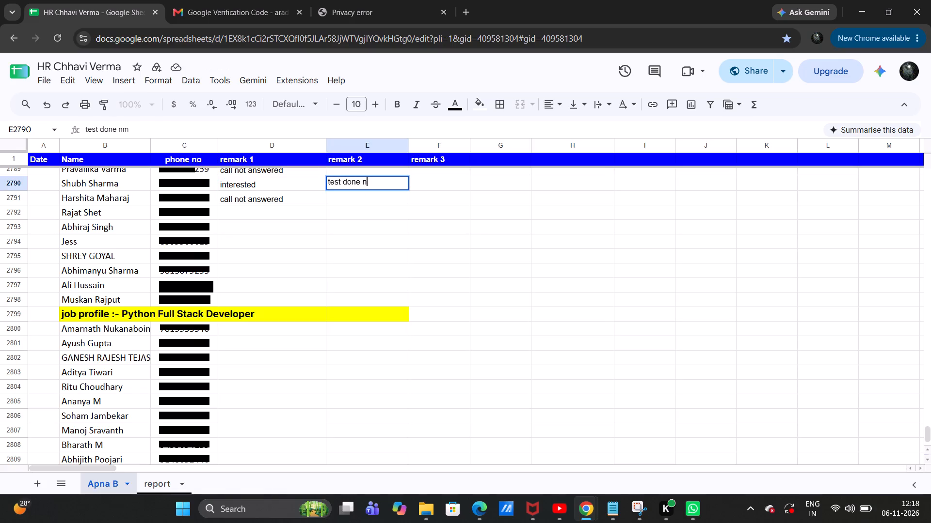
{"action": "key", "text": "space"}
{"action": "type", "text": "mail"}
{"action": "key", "text": "space"}
{"action": "type", "text": "tpo"}
{"action": "key", "text": "BackSpace"}
{"action": "key", "text": "BackSpace"}
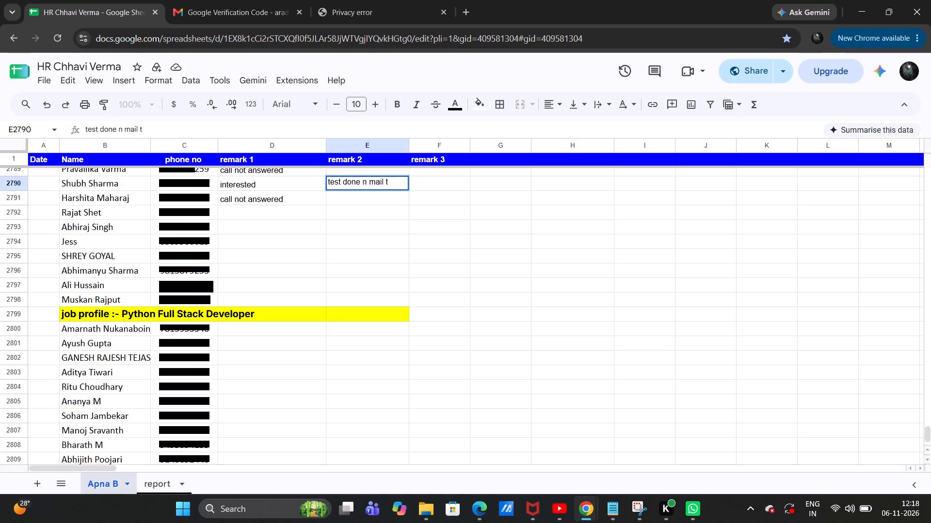
{"action": "type", "text": "oo"}
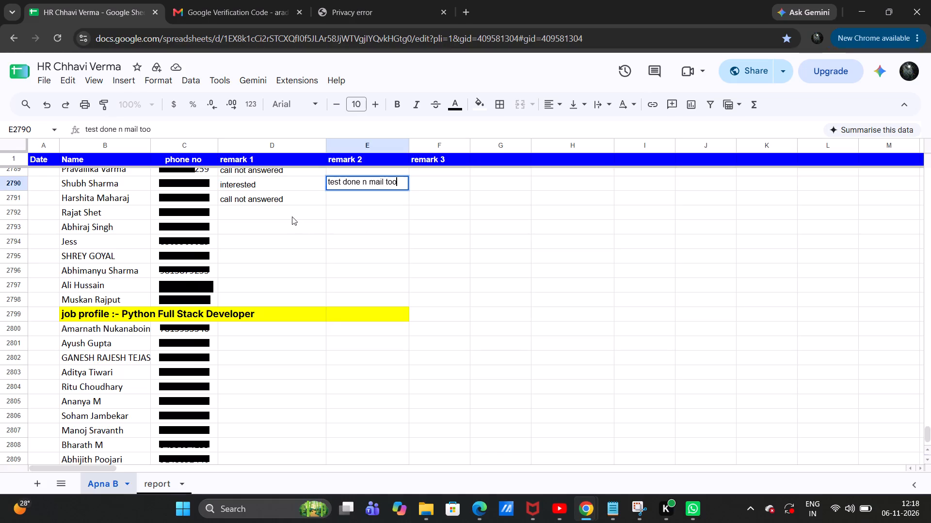
{"action": "left_click", "coordinate": [290, 213]}
{"action": "scroll", "coordinate": [290, 213], "scroll_direction": "down", "scroll_amount": 1}
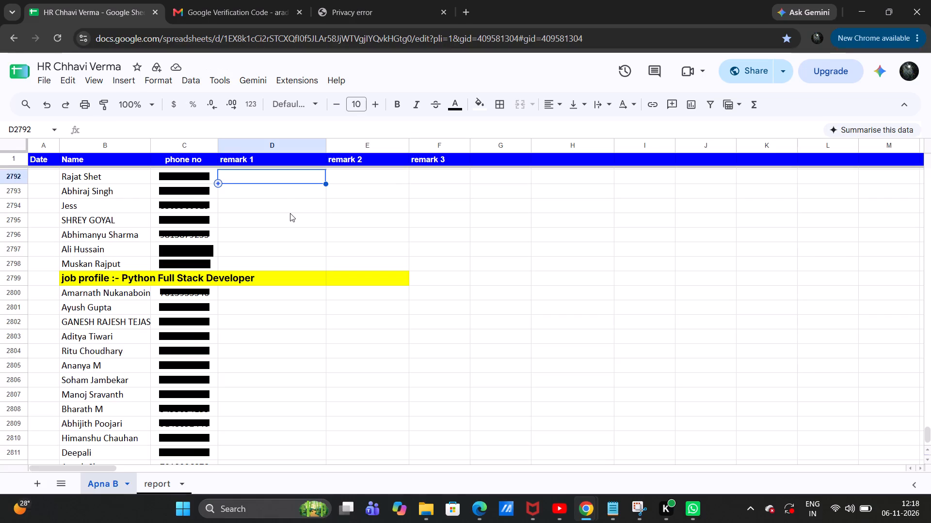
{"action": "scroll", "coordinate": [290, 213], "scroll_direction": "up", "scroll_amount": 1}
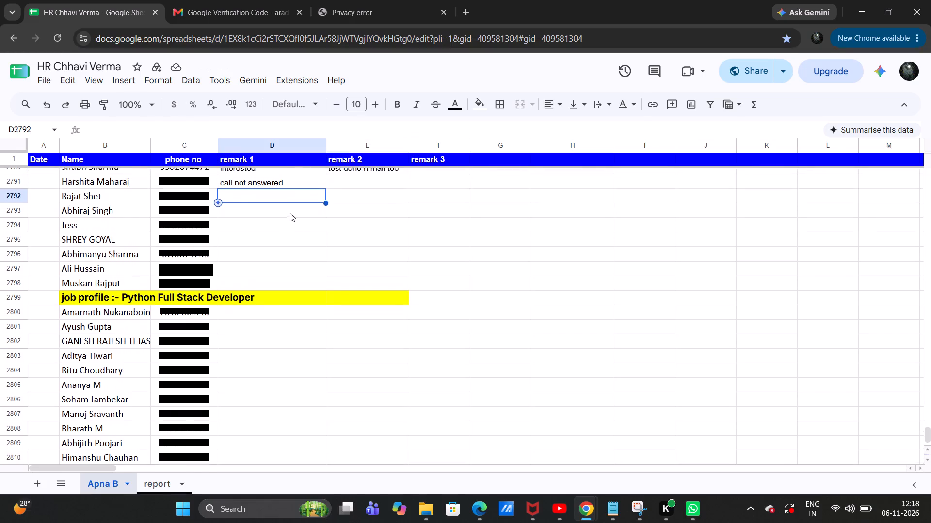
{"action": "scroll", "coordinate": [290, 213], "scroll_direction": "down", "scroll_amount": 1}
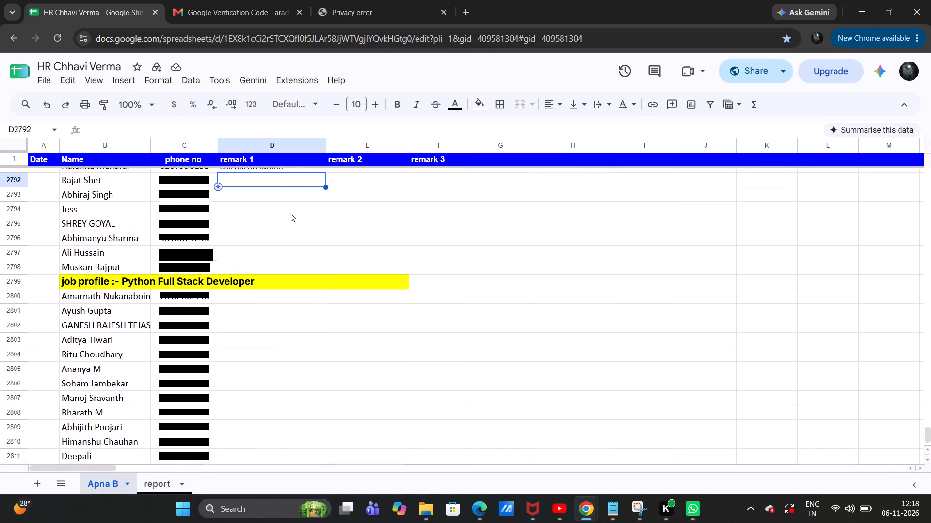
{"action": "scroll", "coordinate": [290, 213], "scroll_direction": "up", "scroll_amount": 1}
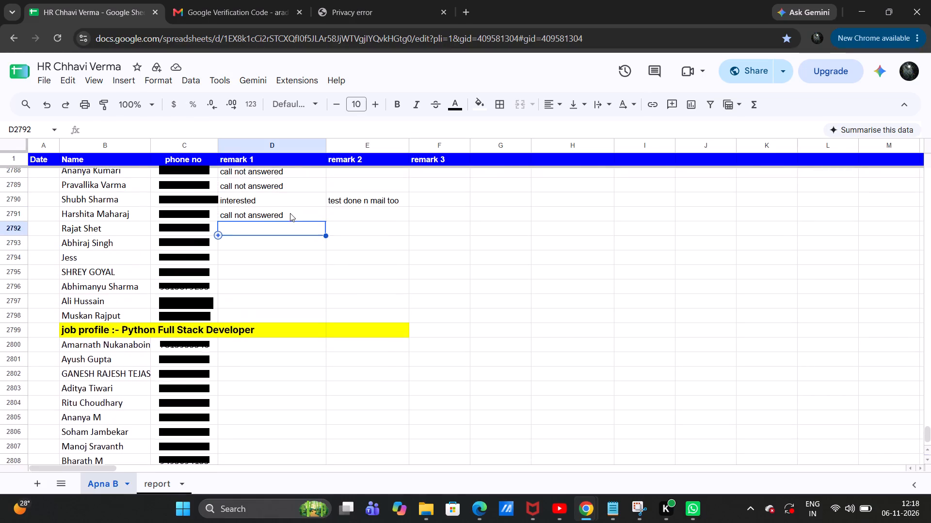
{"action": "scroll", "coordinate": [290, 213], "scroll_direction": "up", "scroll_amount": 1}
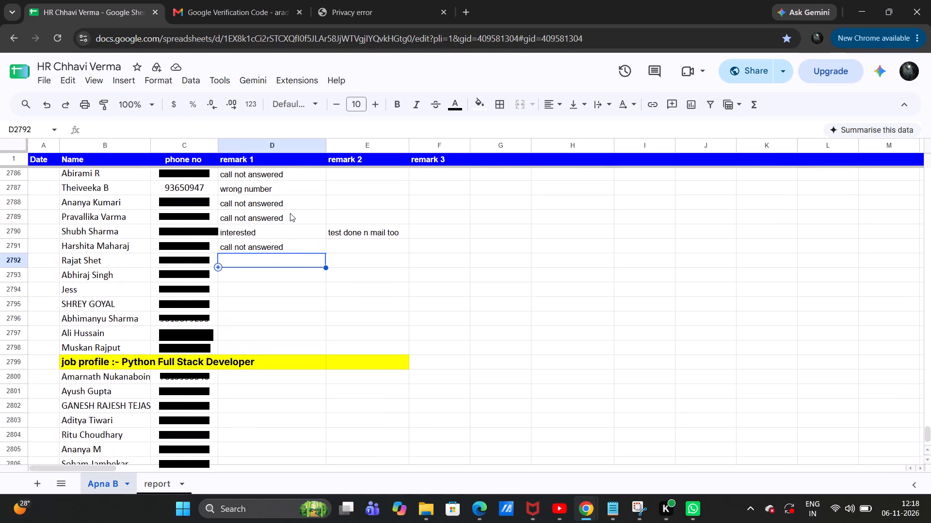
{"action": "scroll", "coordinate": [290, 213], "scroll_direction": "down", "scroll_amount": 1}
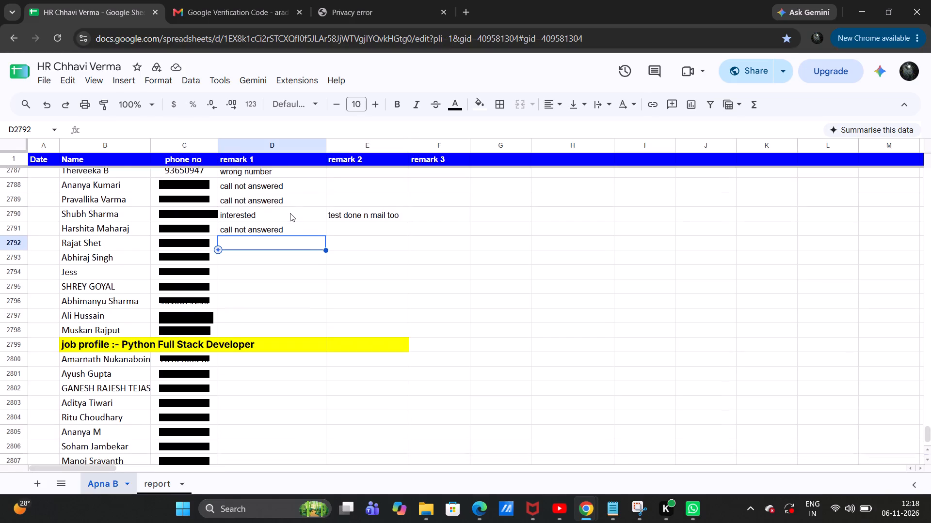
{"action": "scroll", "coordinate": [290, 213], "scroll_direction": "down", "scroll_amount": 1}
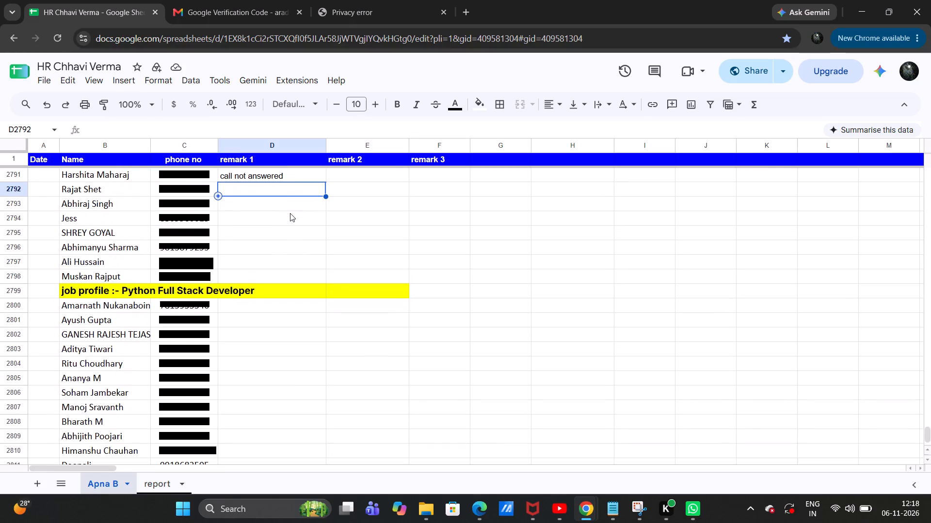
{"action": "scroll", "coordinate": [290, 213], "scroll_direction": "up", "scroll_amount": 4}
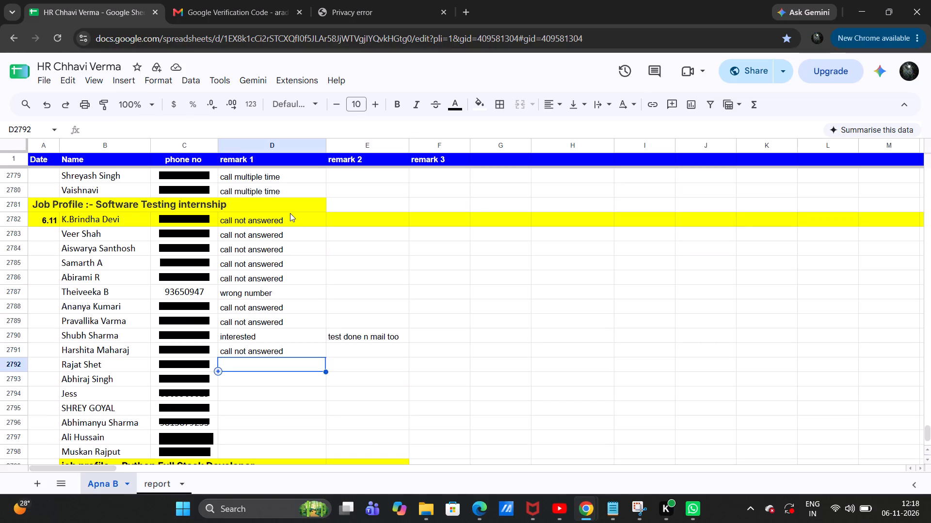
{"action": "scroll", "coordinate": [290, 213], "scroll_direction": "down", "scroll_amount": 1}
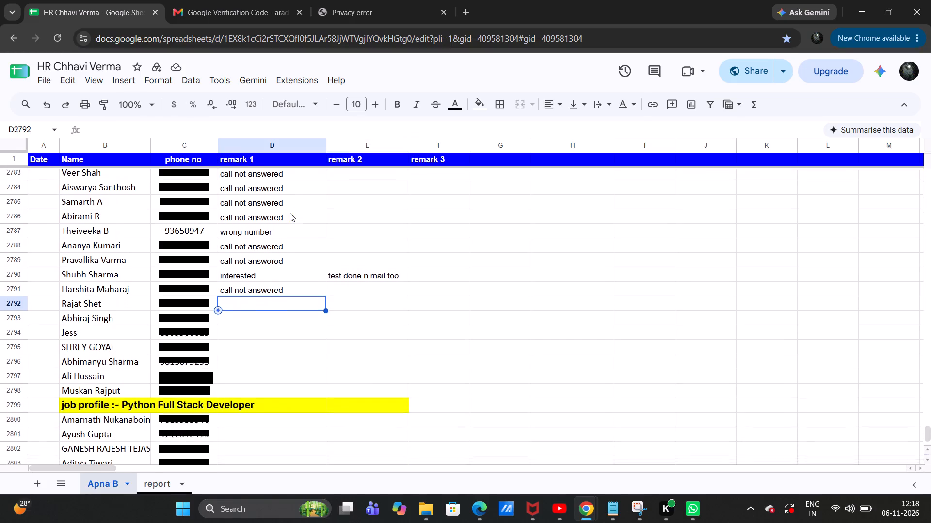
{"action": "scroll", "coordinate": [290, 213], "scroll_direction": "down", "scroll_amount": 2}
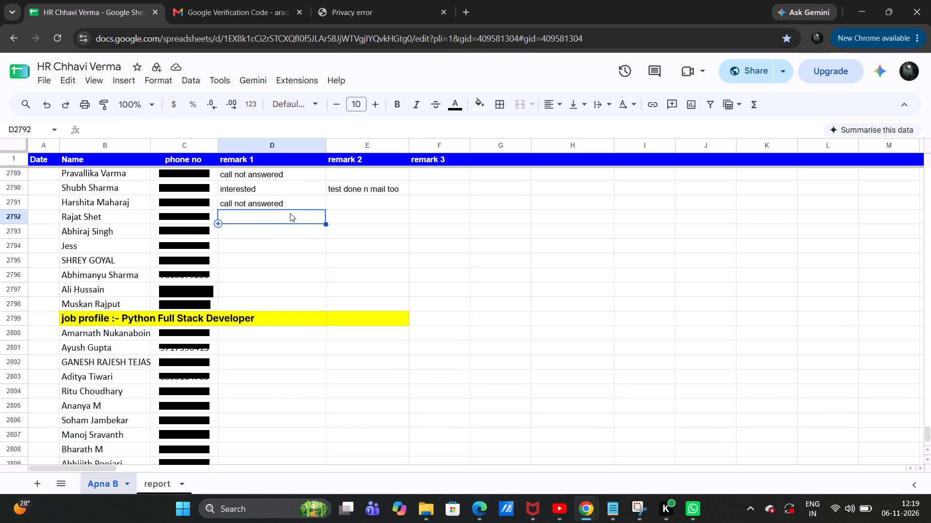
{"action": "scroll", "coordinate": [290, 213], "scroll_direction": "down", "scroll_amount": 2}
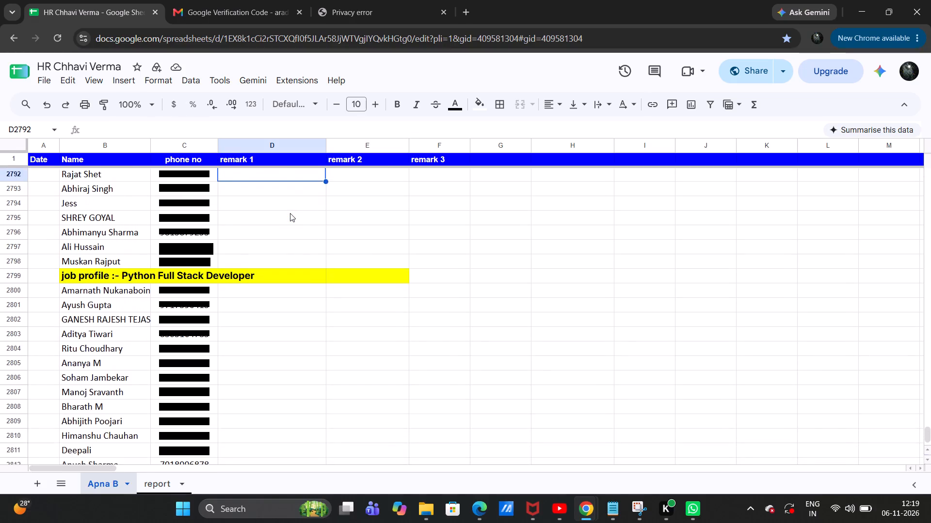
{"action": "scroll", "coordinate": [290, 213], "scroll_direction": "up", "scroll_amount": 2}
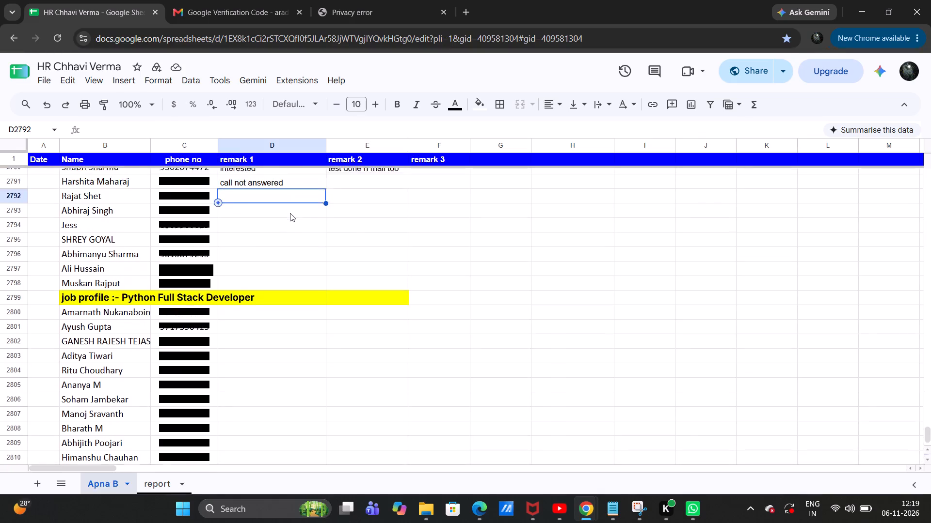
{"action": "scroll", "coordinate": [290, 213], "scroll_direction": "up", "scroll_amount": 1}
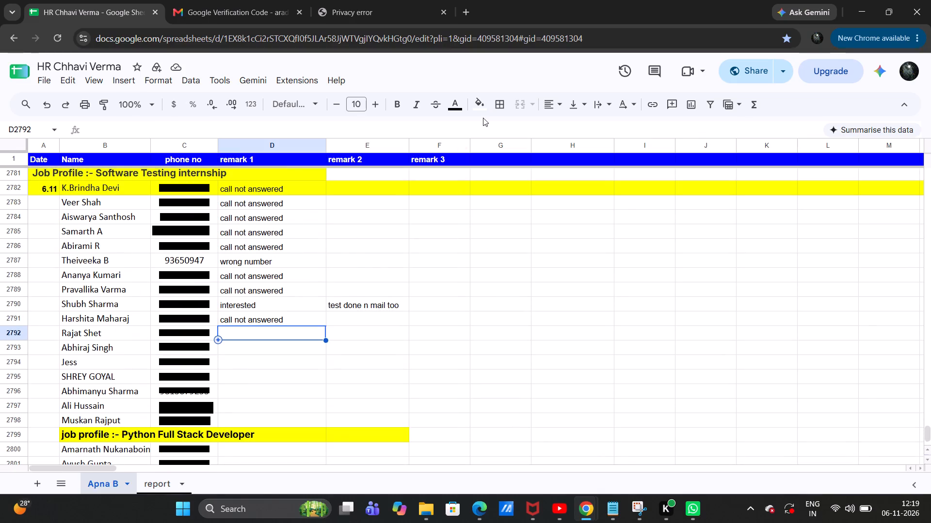
Fill the "test done n mail too" remark 2 cell in row 2790 with bright green.
{"action": "left_click", "coordinate": [375, 308]}
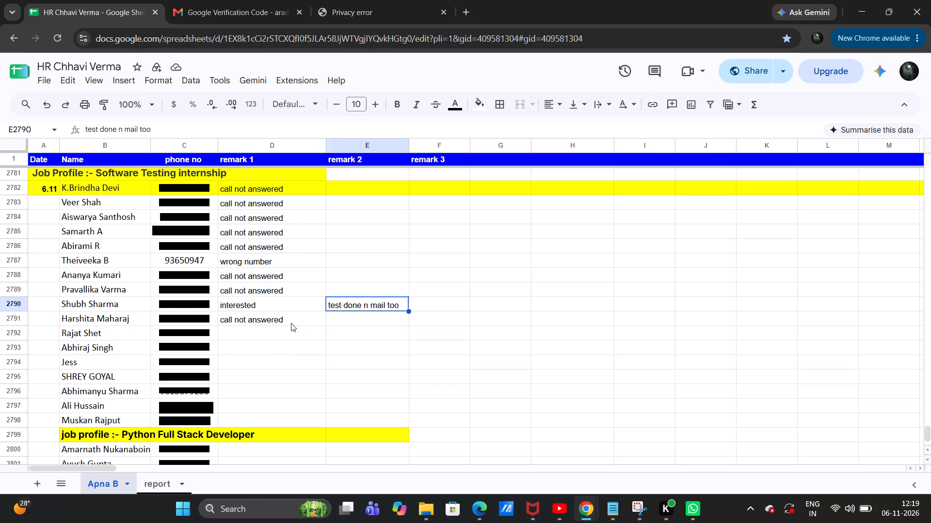
{"action": "left_click", "coordinate": [281, 336]}
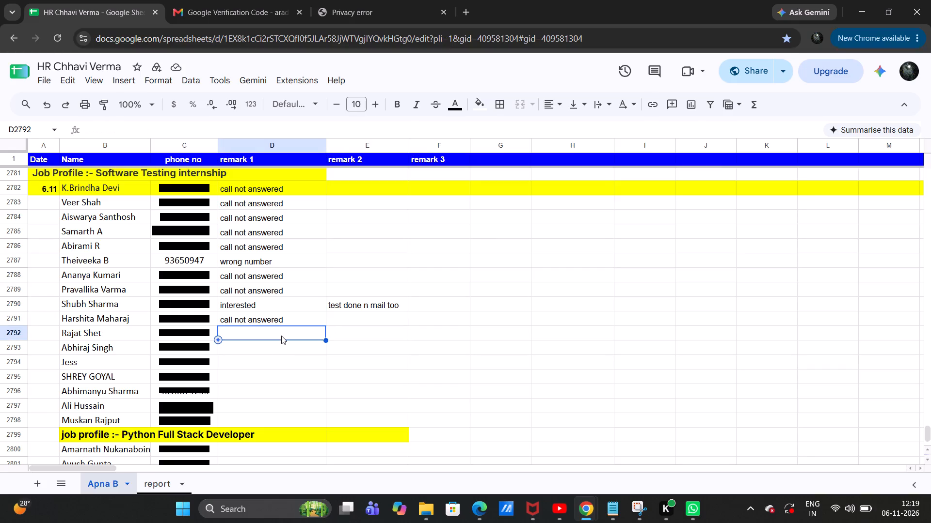
{"action": "left_click", "coordinate": [358, 323]}
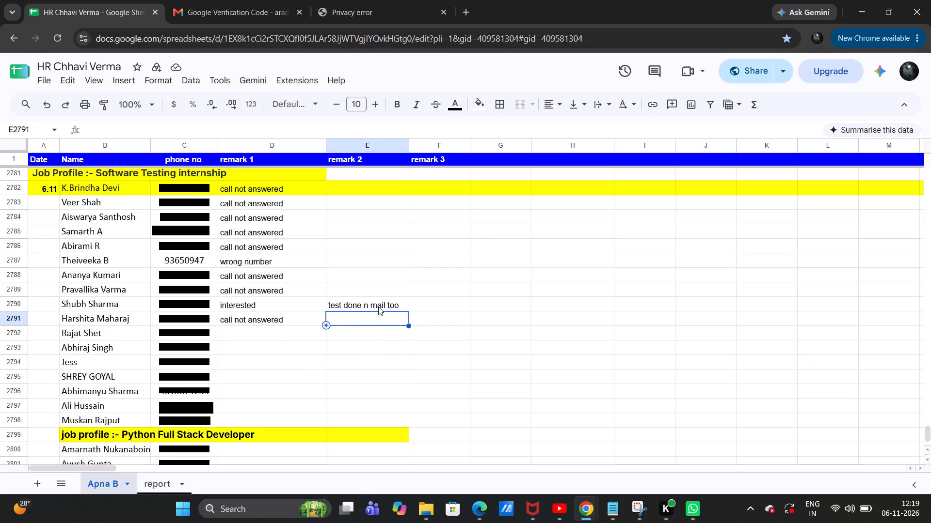
{"action": "left_click", "coordinate": [394, 296]}
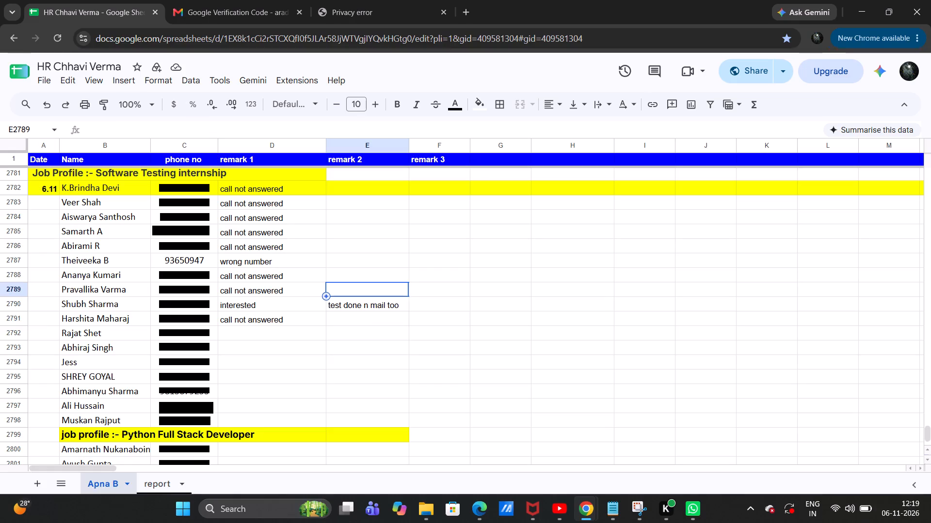
{"action": "left_click", "coordinate": [394, 303]}
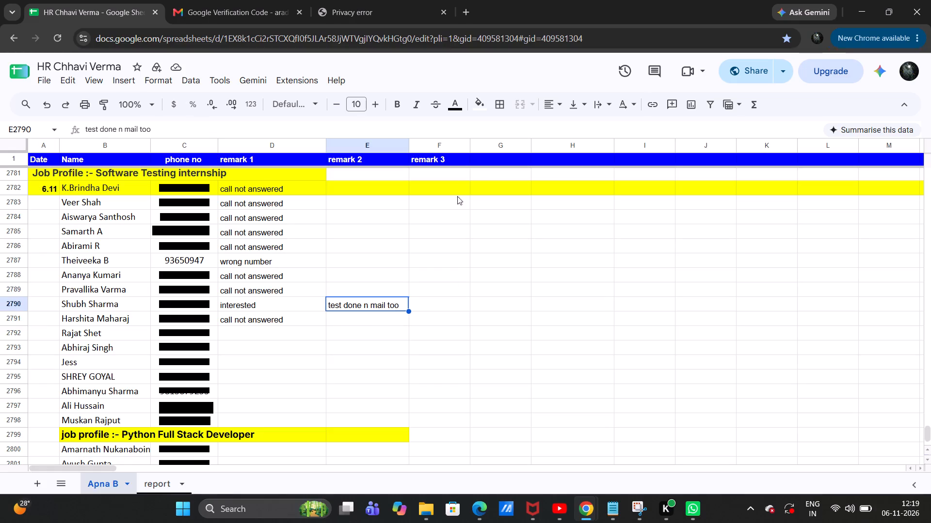
{"action": "left_click_drag", "start_coordinate": [485, 101], "coordinate": [532, 167]}
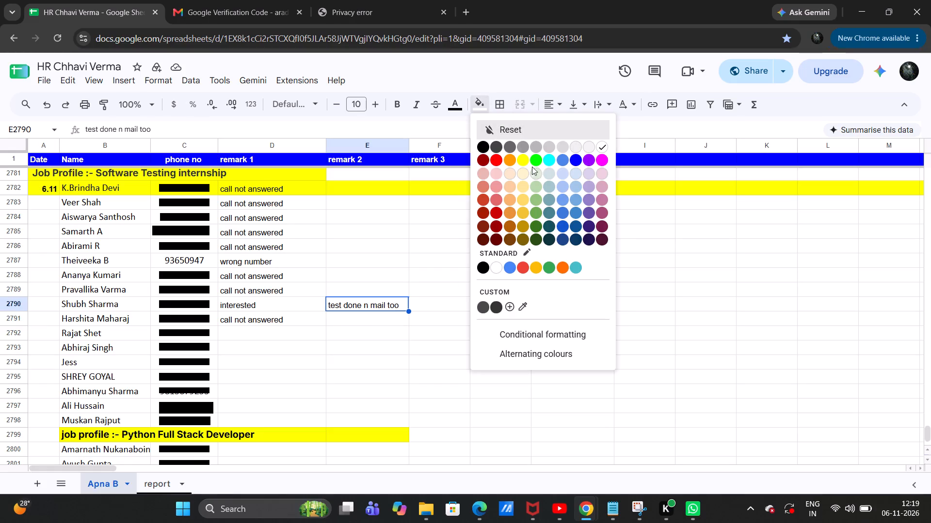
{"action": "left_click_drag", "start_coordinate": [532, 167], "coordinate": [533, 160]}
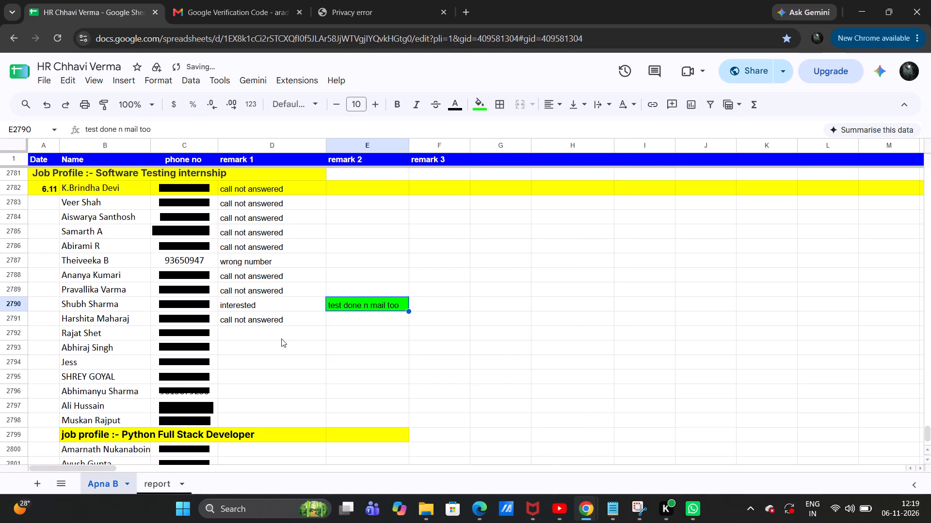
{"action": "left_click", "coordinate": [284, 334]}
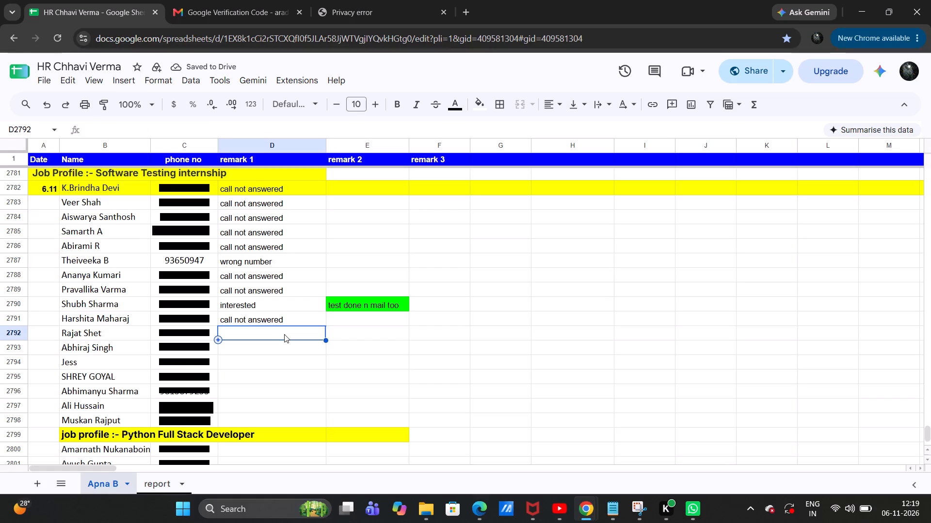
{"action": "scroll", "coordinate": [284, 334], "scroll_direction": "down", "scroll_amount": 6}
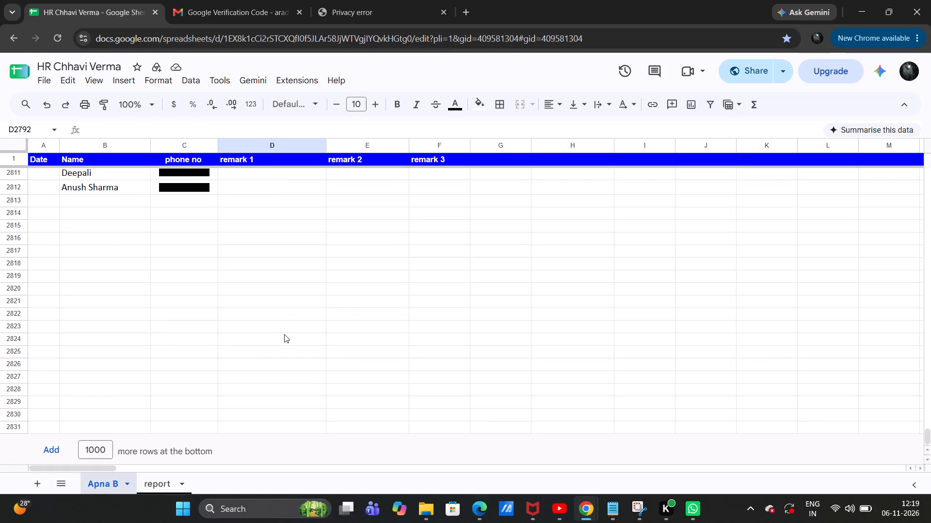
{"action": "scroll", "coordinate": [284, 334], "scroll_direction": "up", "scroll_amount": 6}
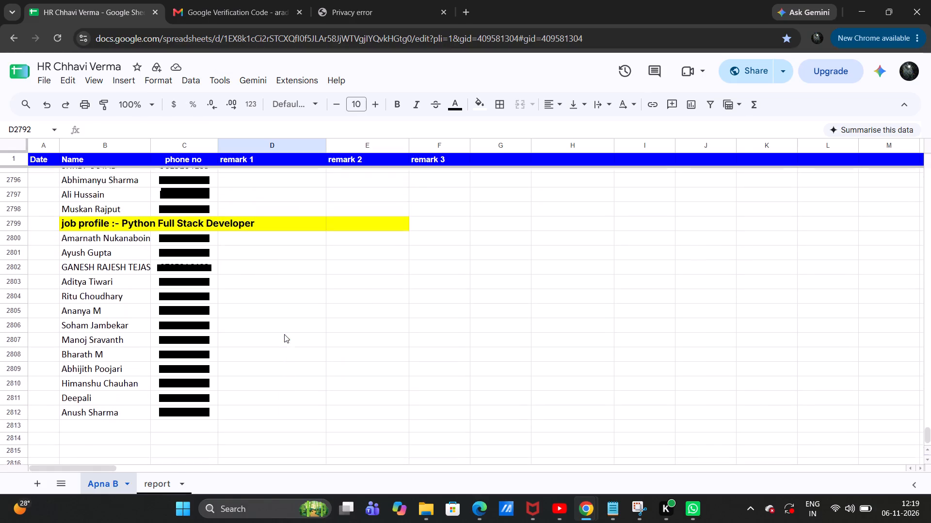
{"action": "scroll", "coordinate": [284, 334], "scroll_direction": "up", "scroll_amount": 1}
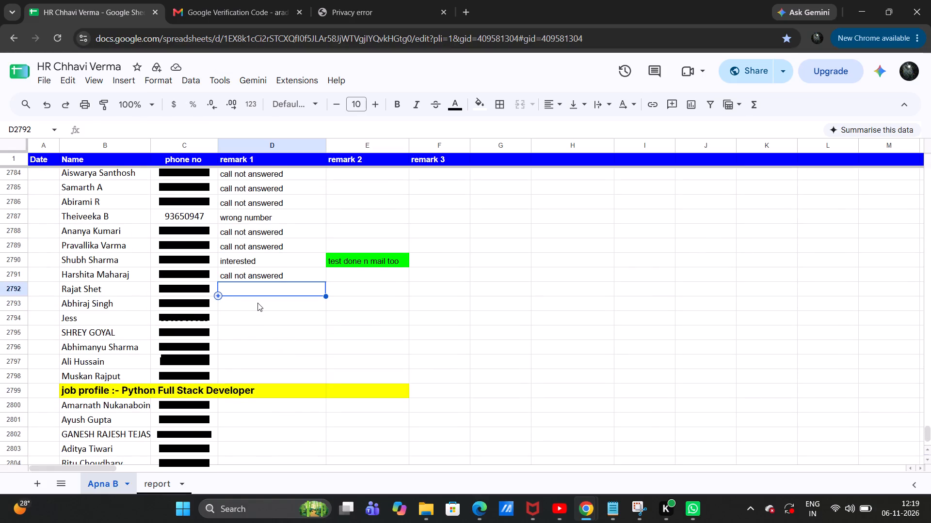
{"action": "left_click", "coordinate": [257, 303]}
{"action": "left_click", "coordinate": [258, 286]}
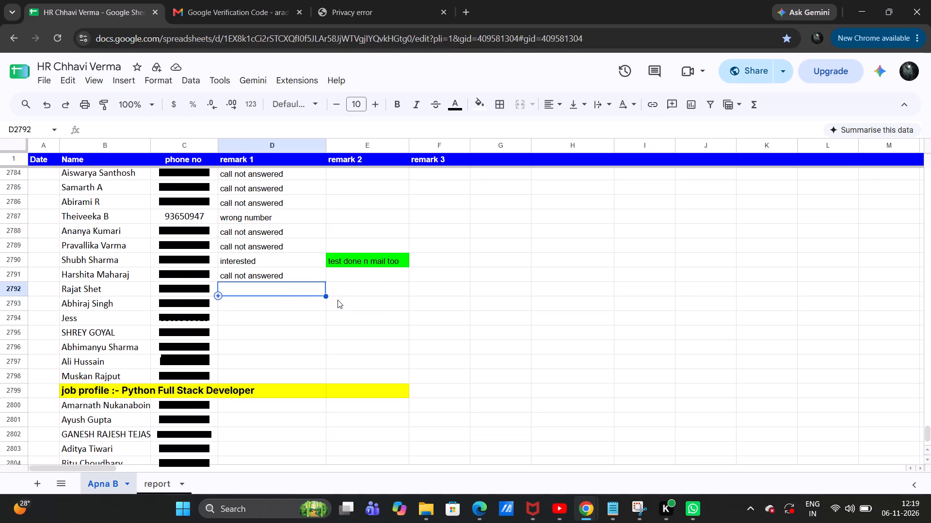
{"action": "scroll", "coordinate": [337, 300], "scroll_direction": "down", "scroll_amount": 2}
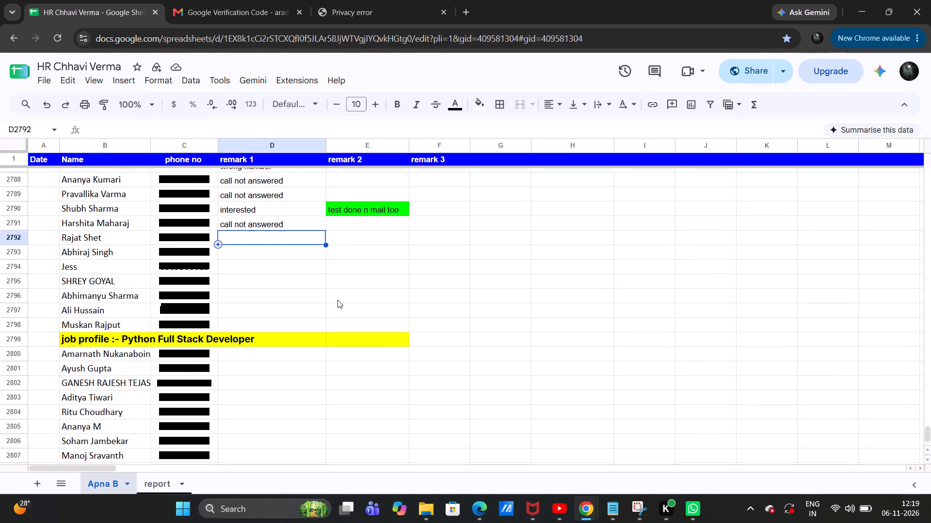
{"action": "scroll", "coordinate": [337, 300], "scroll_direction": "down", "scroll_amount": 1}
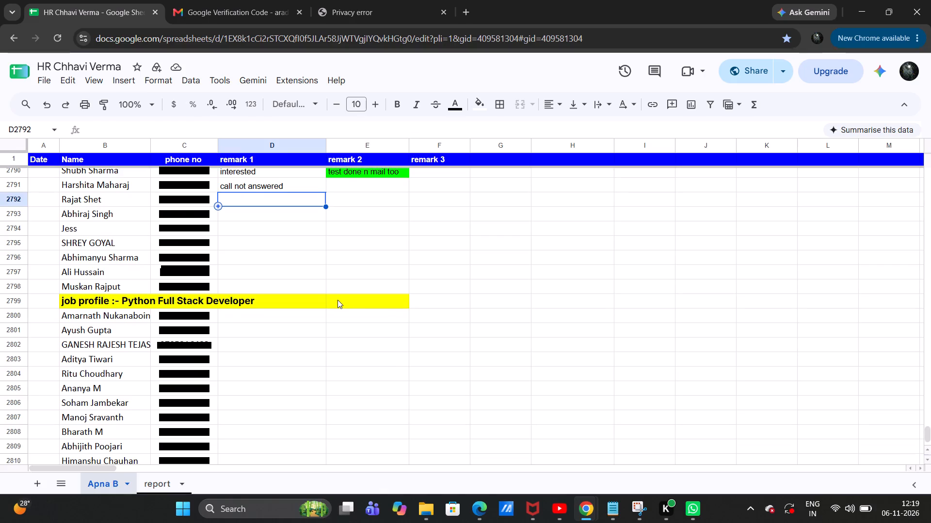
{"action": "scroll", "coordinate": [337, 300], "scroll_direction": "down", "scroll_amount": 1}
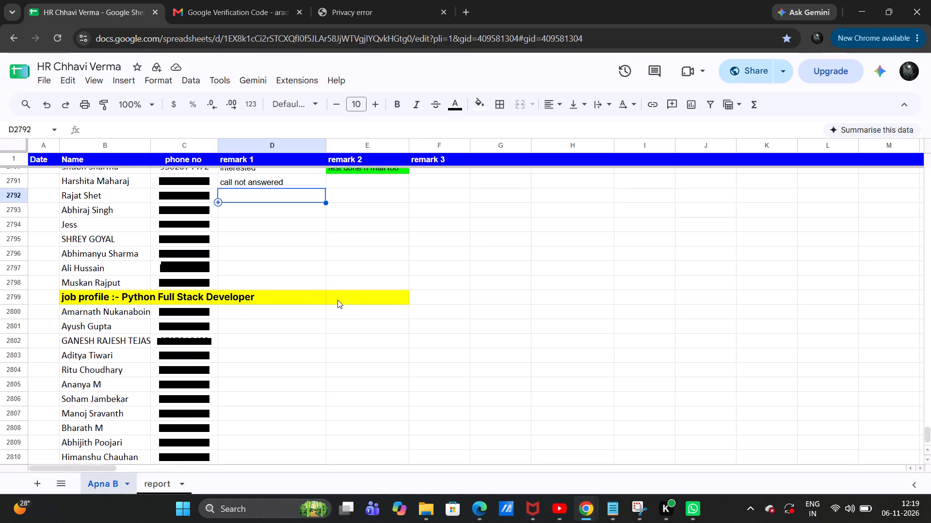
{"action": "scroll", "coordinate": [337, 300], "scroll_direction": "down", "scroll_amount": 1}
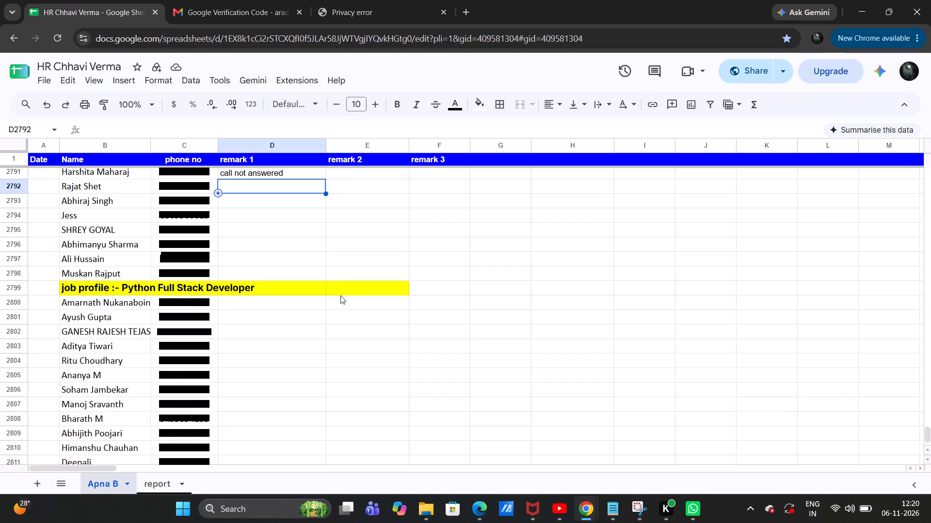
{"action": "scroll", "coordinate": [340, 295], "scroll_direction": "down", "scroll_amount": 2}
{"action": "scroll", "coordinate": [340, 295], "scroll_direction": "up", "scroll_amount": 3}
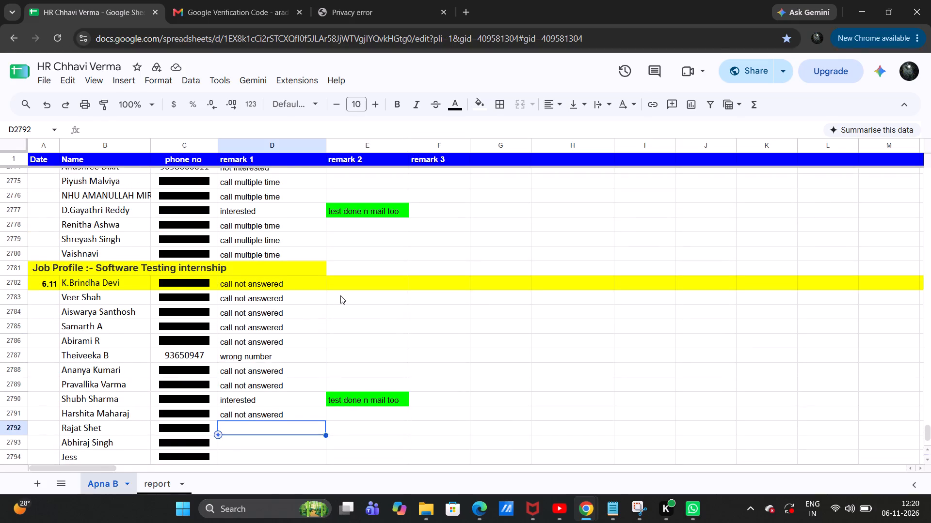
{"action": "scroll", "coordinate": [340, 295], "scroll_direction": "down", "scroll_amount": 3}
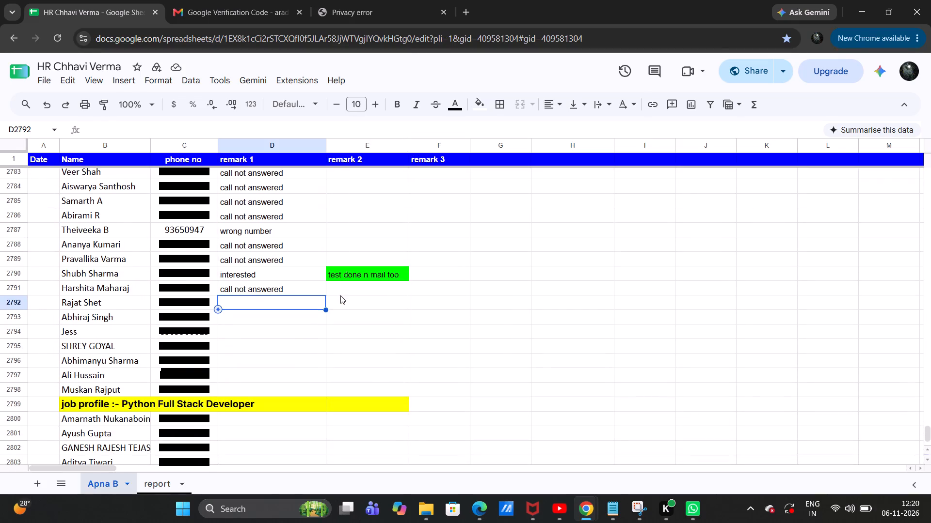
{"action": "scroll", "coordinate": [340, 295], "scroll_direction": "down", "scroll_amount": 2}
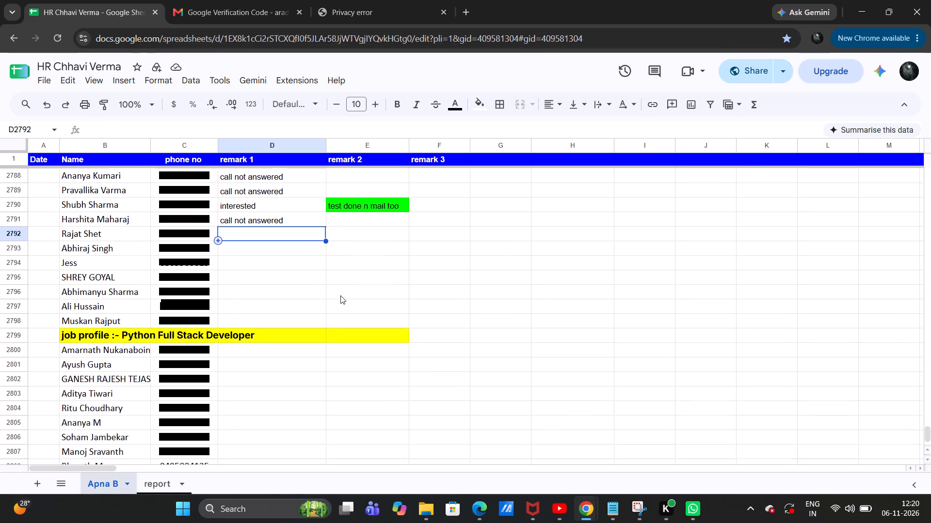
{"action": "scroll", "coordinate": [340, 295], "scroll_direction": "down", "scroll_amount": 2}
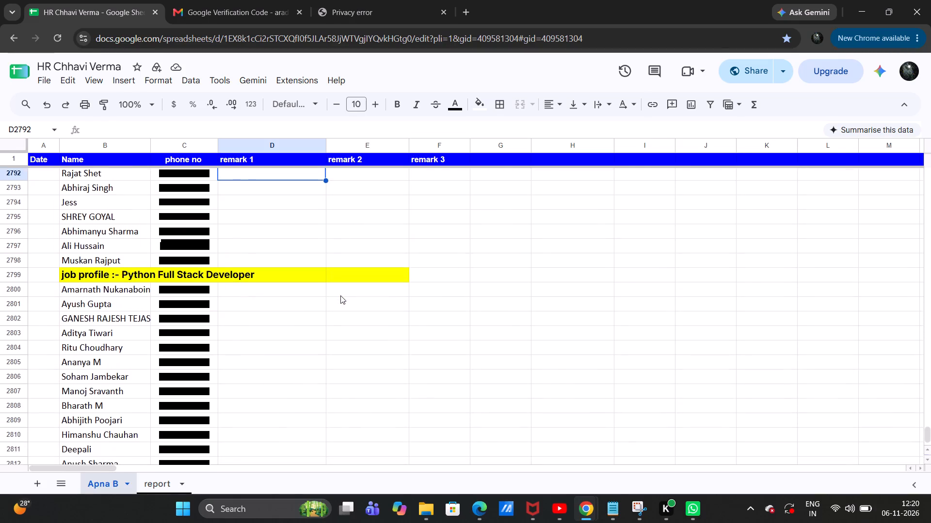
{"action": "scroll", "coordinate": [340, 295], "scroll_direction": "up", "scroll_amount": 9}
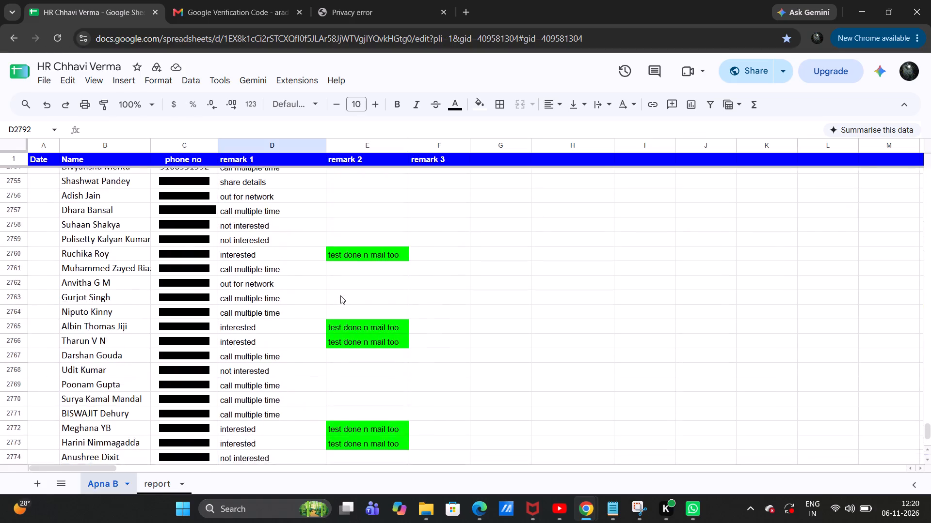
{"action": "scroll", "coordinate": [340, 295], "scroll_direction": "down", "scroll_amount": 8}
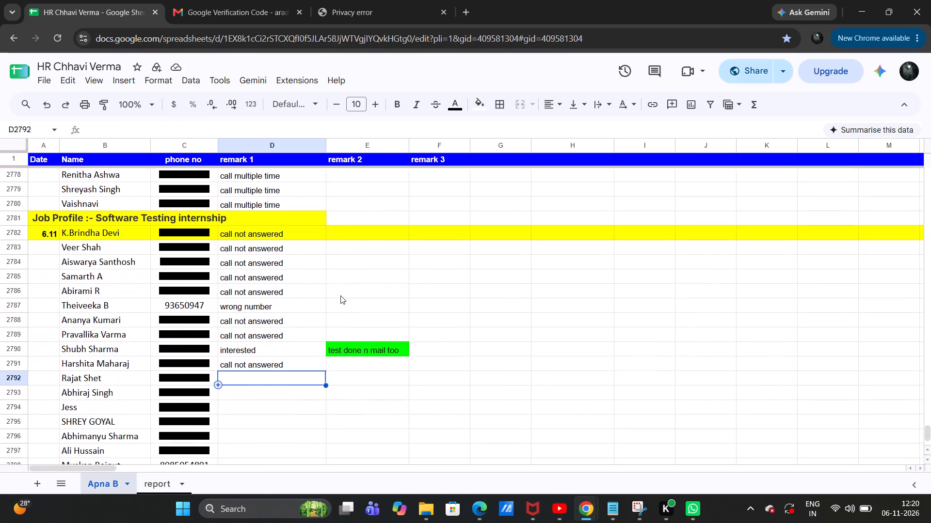
Look over the remaining candidate rows in the Software Testing internship and Python Full Stack Developer sections.
{"action": "scroll", "coordinate": [340, 295], "scroll_direction": "down", "scroll_amount": 5}
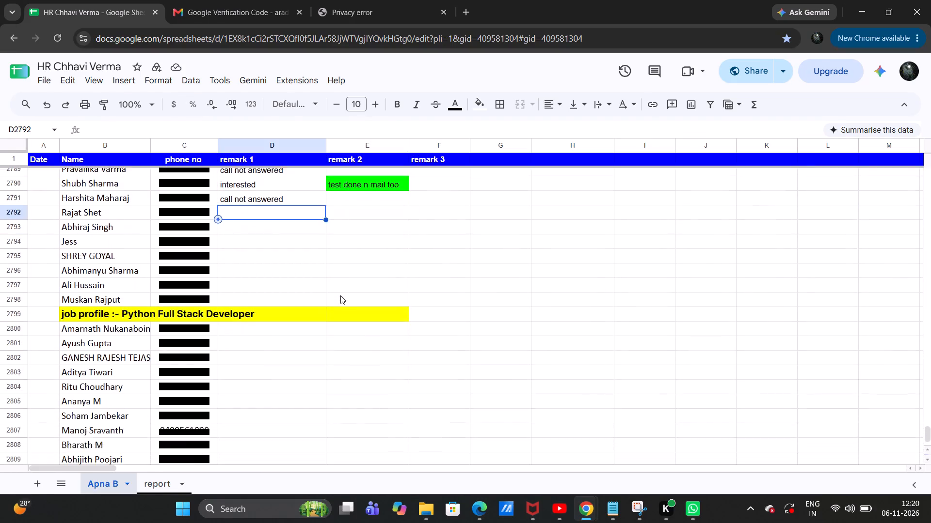
{"action": "scroll", "coordinate": [340, 295], "scroll_direction": "down", "scroll_amount": 3}
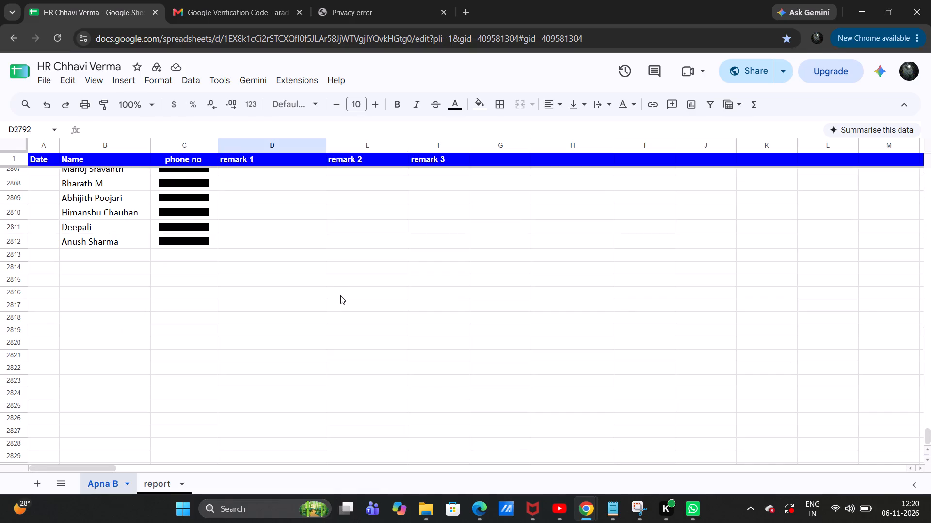
{"action": "scroll", "coordinate": [340, 295], "scroll_direction": "up", "scroll_amount": 6}
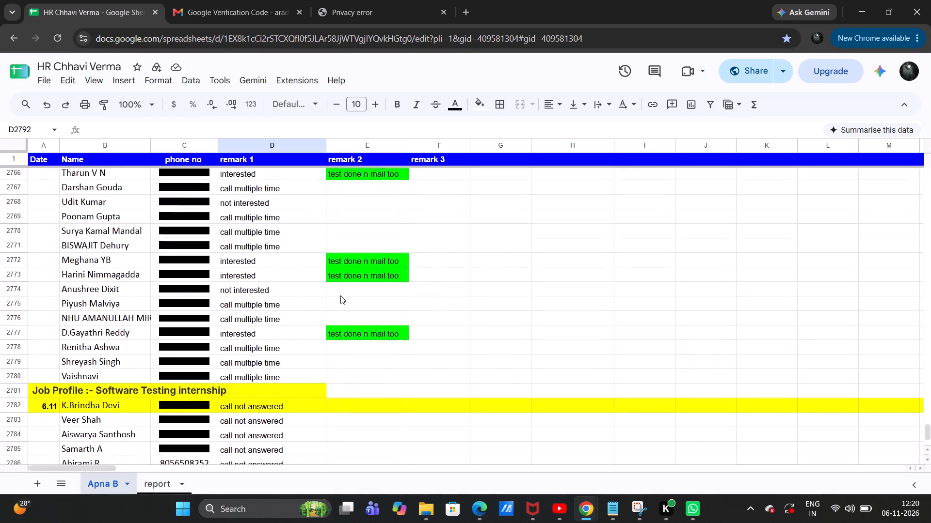
{"action": "scroll", "coordinate": [340, 295], "scroll_direction": "down", "scroll_amount": 1}
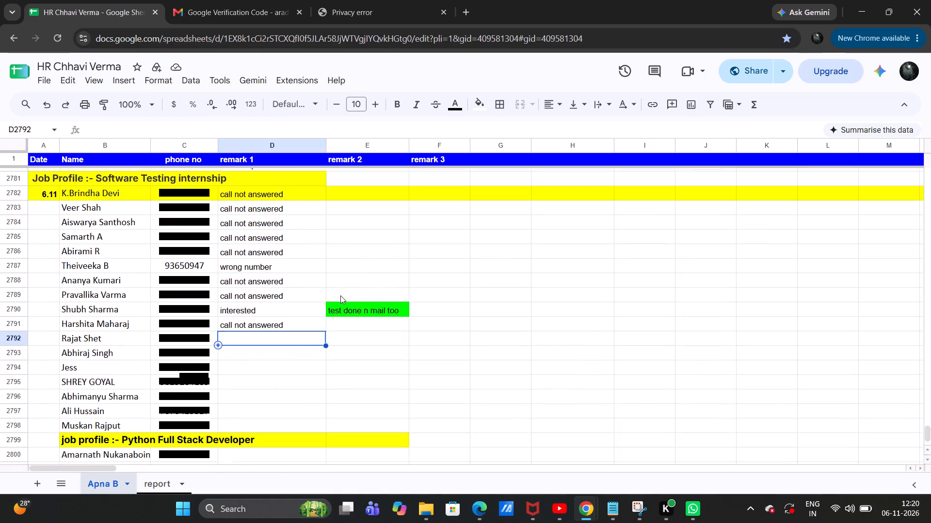
{"action": "scroll", "coordinate": [340, 295], "scroll_direction": "down", "scroll_amount": 2}
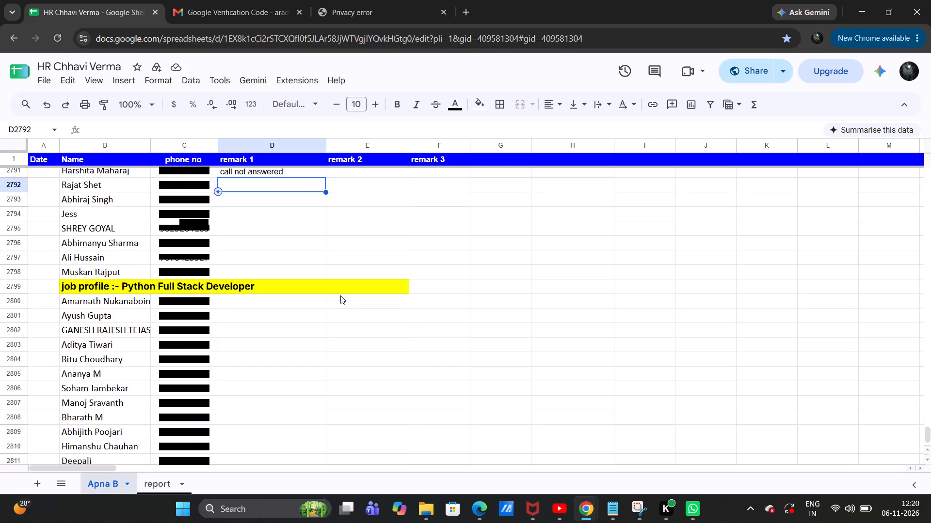
{"action": "scroll", "coordinate": [340, 295], "scroll_direction": "up", "scroll_amount": 1}
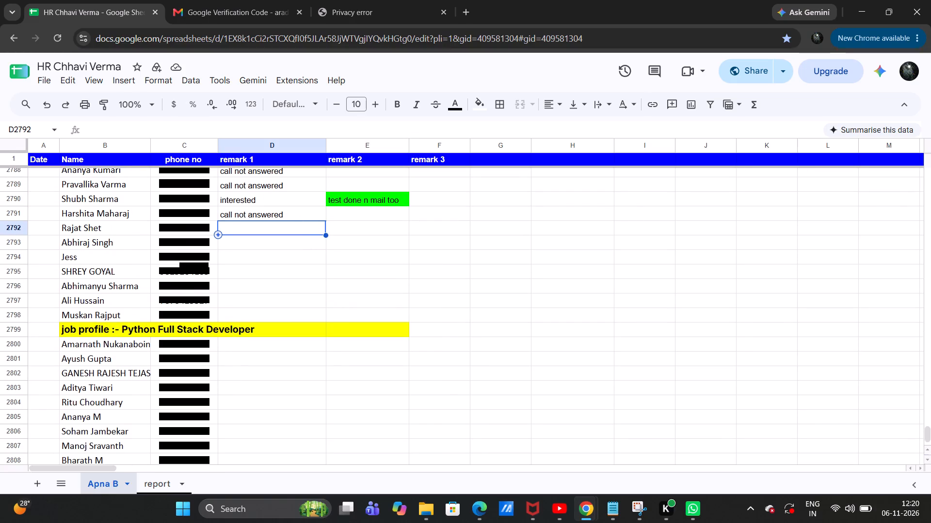
Clear the "call not answered" entry from remark 1 for the candidate in row 2791.
{"action": "left_click", "coordinate": [361, 220]}
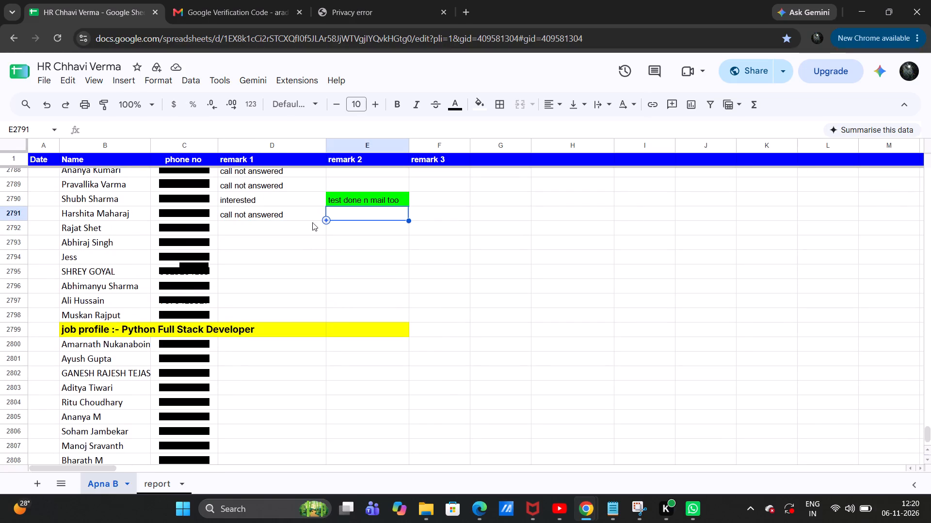
{"action": "left_click", "coordinate": [306, 223]}
{"action": "left_click", "coordinate": [311, 215]}
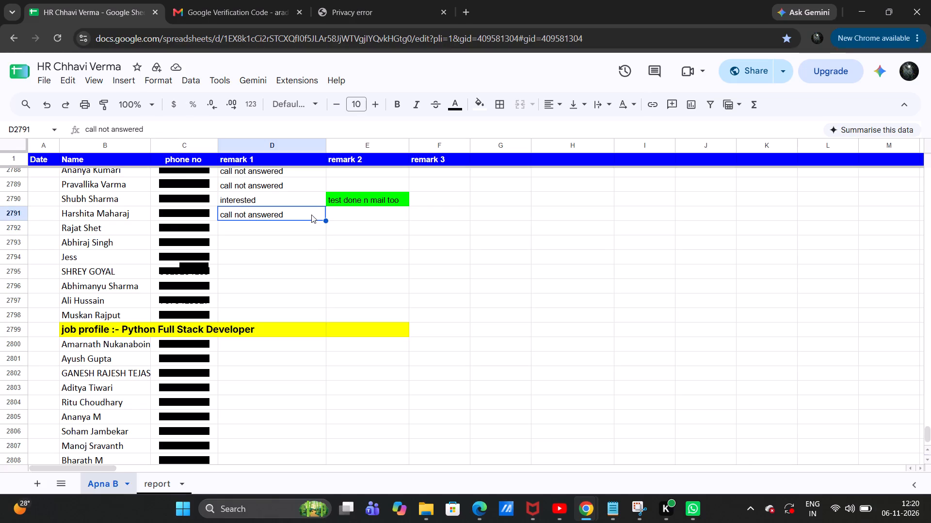
{"action": "key", "text": "BackSpace"}
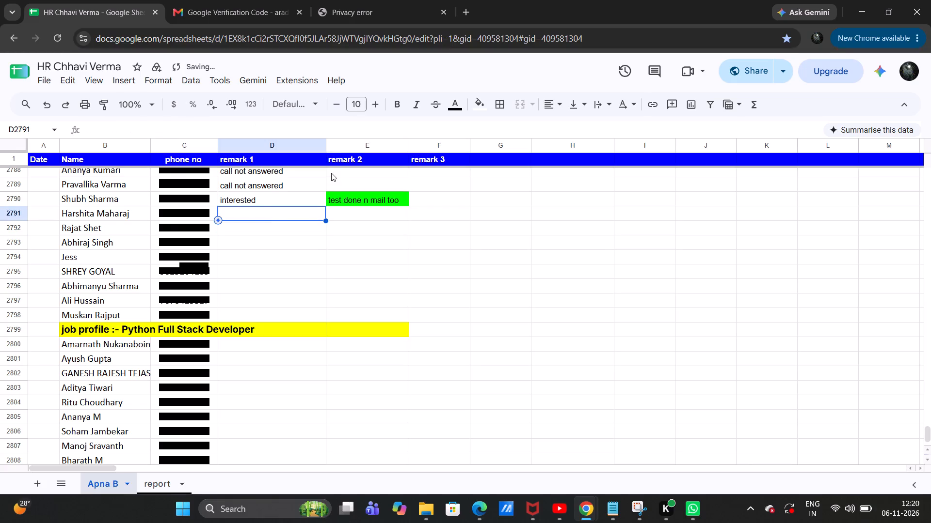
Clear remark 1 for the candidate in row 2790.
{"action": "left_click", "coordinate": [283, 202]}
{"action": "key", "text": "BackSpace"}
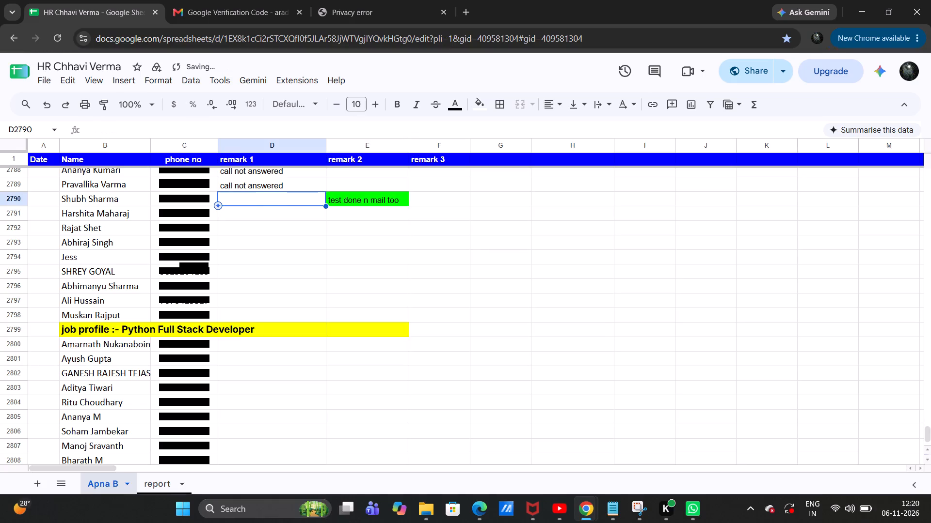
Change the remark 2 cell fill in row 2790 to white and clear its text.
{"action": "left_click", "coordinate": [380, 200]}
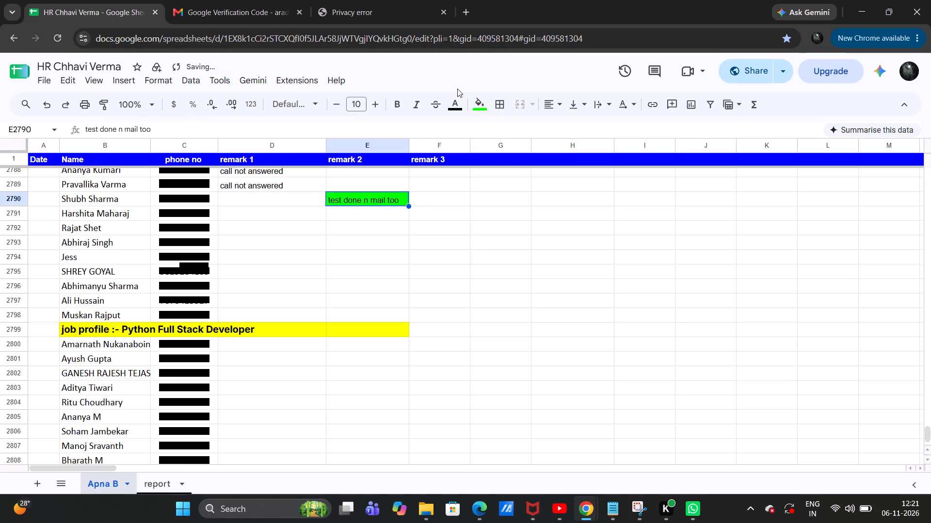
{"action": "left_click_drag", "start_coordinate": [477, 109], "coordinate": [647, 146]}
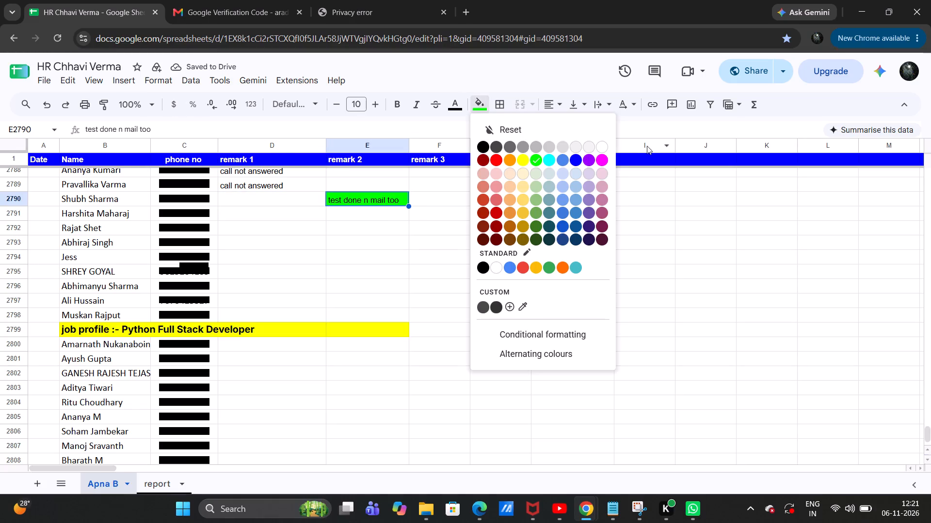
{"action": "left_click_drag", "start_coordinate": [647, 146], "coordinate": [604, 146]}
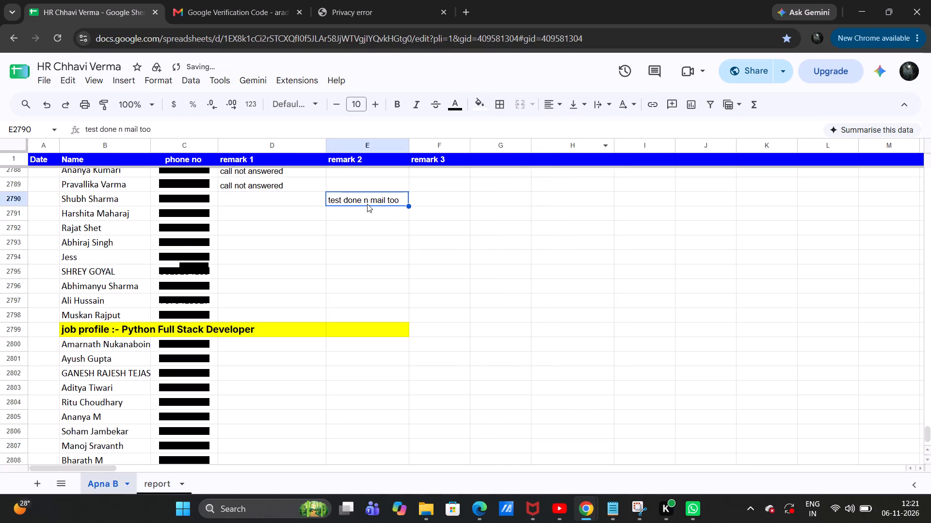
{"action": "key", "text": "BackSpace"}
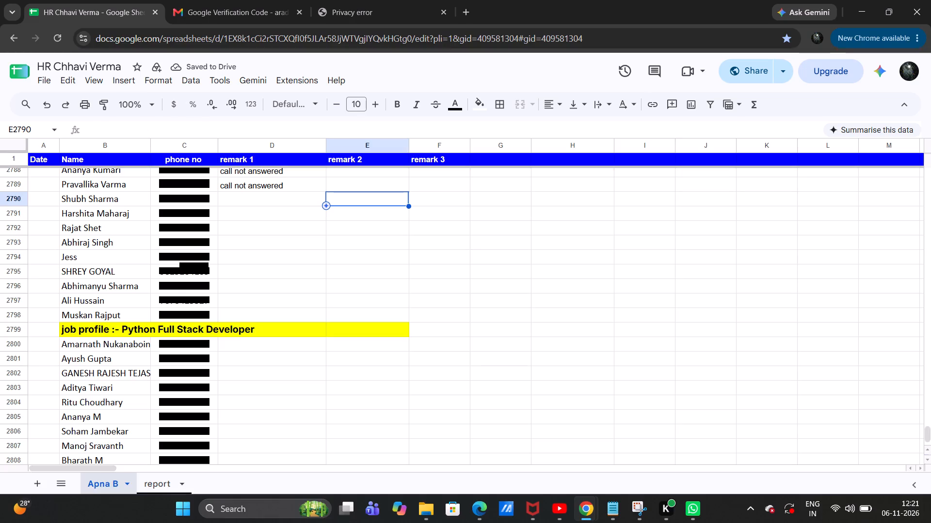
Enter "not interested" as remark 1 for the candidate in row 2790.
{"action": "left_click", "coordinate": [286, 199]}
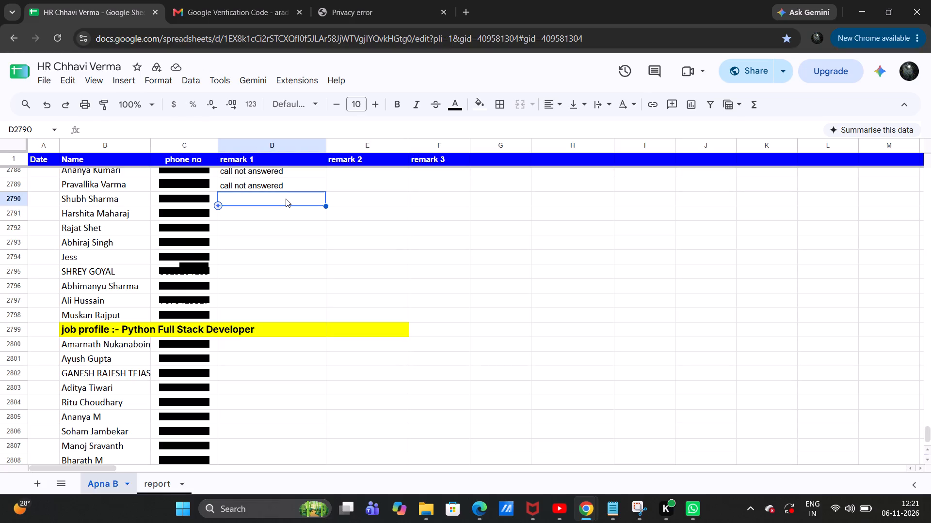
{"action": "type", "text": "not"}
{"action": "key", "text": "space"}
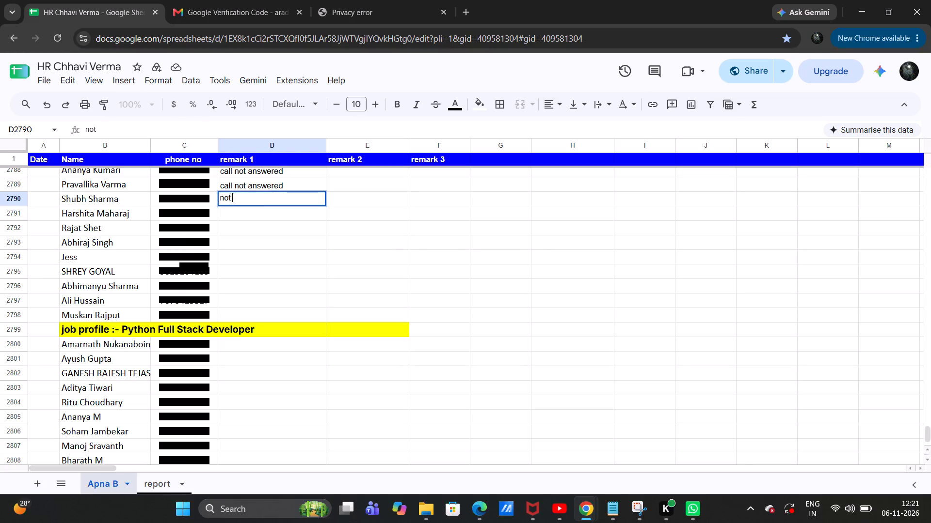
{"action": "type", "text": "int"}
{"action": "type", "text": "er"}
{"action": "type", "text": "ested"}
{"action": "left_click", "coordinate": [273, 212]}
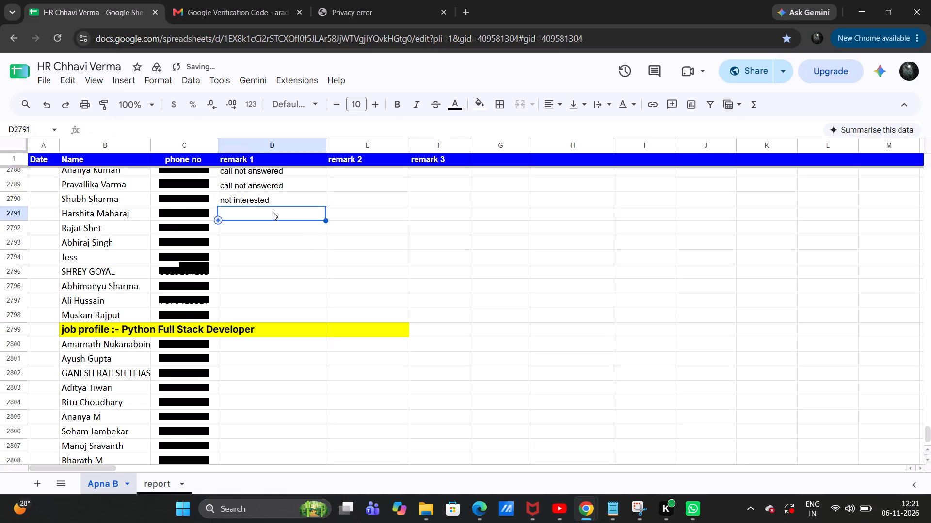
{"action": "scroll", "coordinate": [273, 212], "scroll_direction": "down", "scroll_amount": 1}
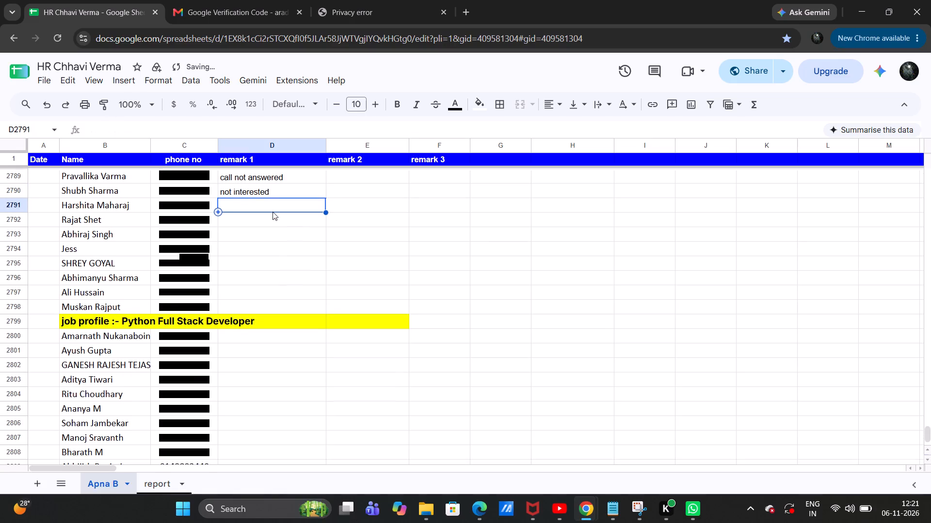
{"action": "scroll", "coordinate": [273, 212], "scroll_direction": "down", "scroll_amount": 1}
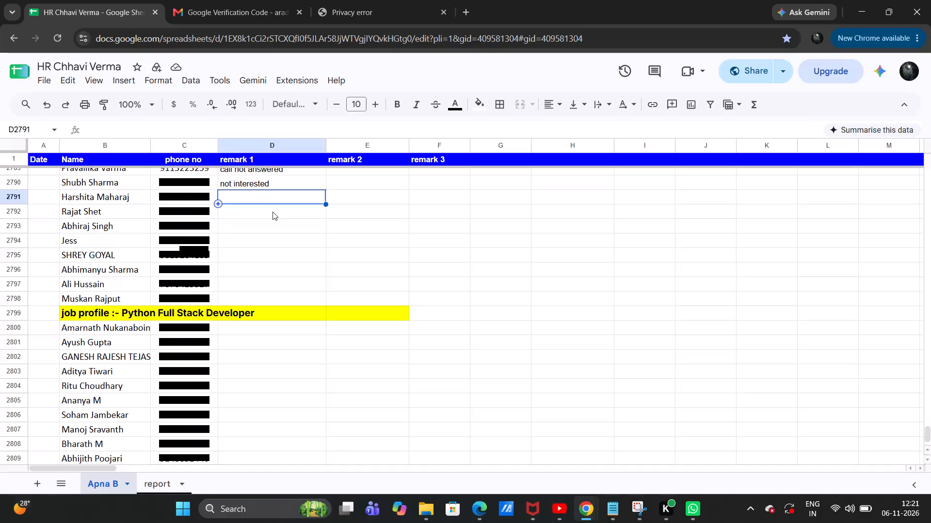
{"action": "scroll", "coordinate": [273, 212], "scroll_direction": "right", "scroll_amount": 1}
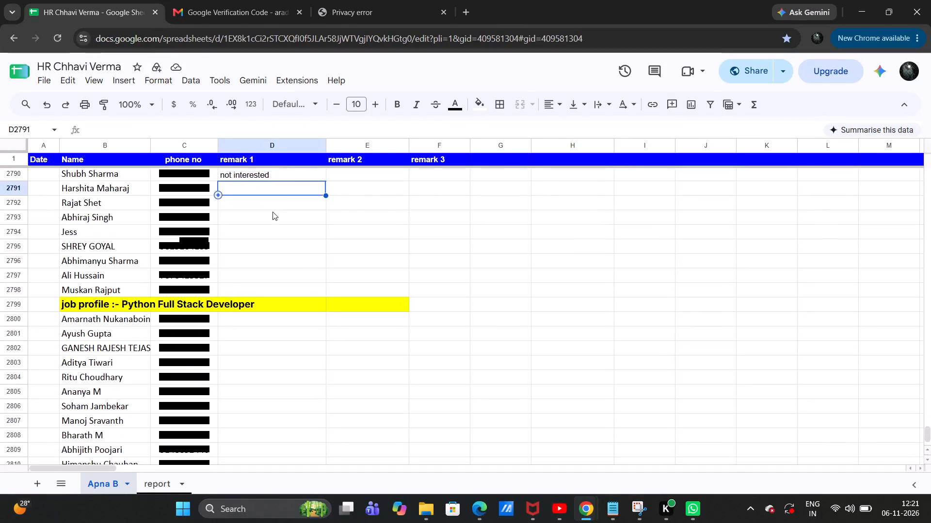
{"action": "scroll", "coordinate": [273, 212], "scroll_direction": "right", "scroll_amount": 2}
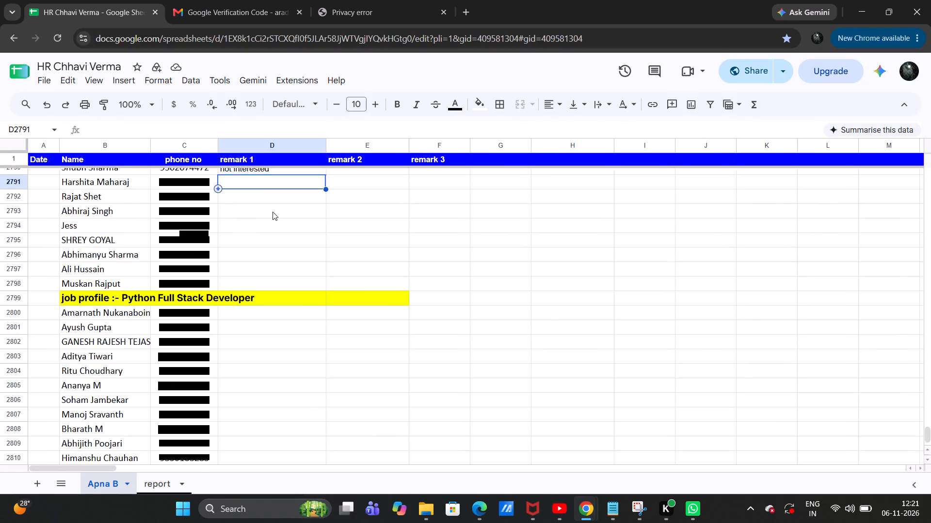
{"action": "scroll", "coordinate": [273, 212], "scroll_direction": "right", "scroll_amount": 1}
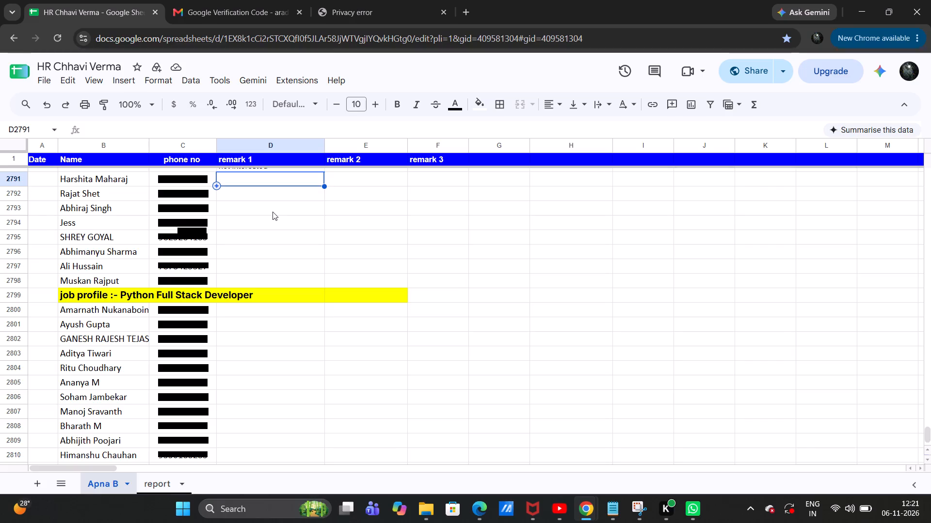
Clear remark 1 for the candidate in row 2790 and enter "interested" in its place.
{"action": "scroll", "coordinate": [273, 212], "scroll_direction": "up", "scroll_amount": 4}
{"action": "scroll", "coordinate": [273, 212], "scroll_direction": "down", "scroll_amount": 1}
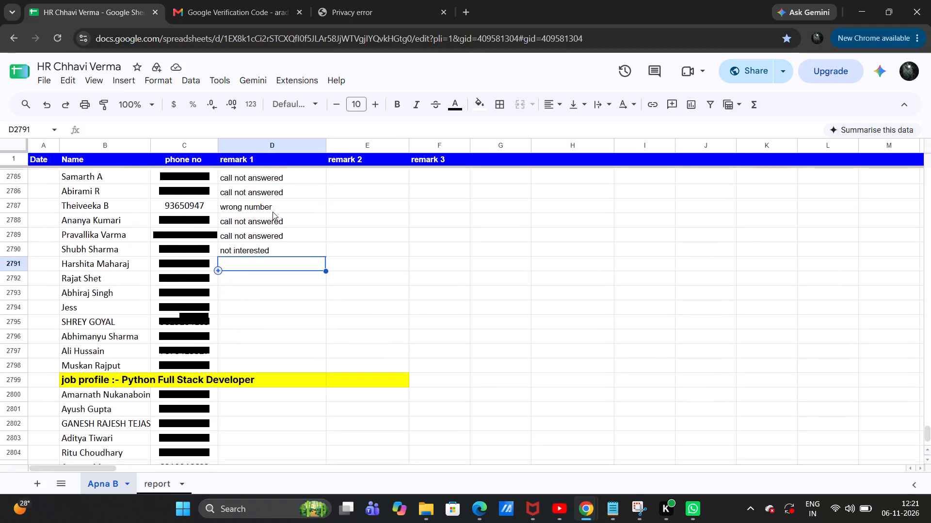
{"action": "scroll", "coordinate": [273, 212], "scroll_direction": "down", "scroll_amount": 1}
{"action": "left_click", "coordinate": [288, 246]}
{"action": "key", "text": "BackSpace"}
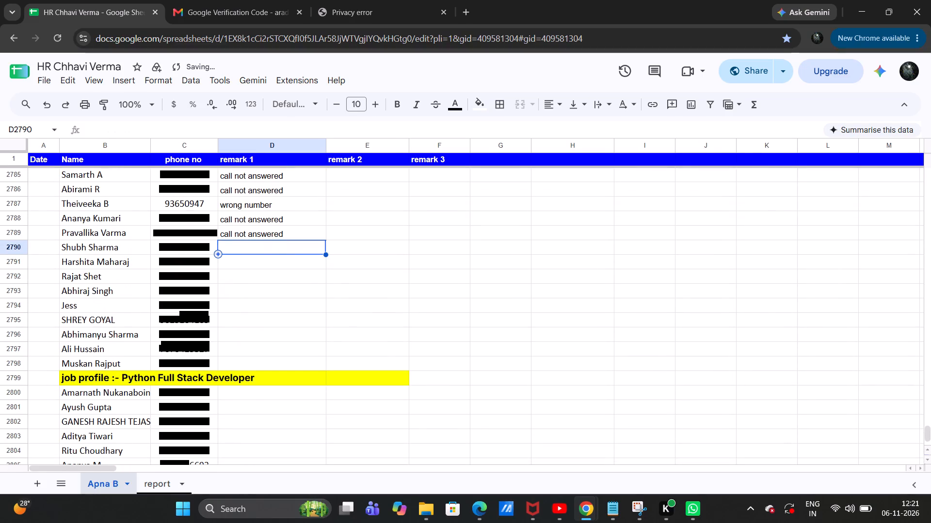
{"action": "type", "text": "in"}
{"action": "type", "text": "ter"}
{"action": "key", "text": "4"}
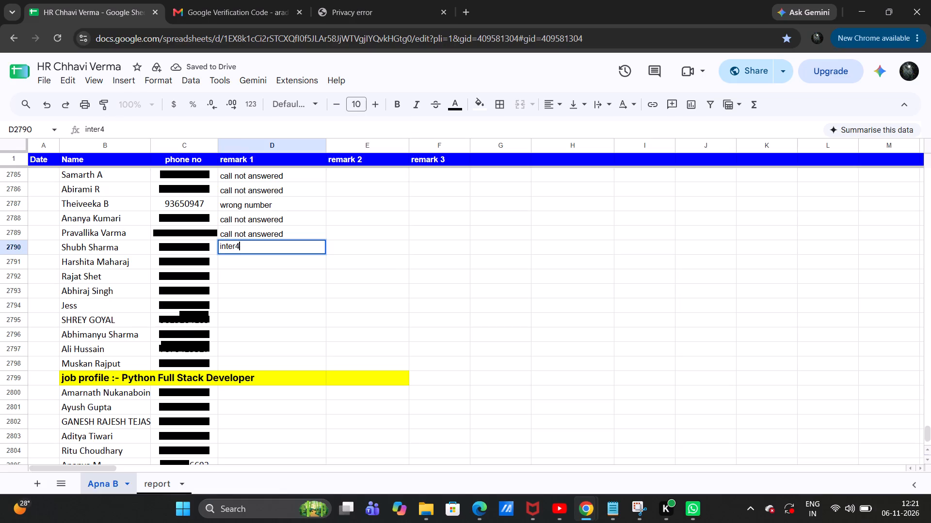
{"action": "key", "text": "BackSpace"}
{"action": "type", "text": "ested"}
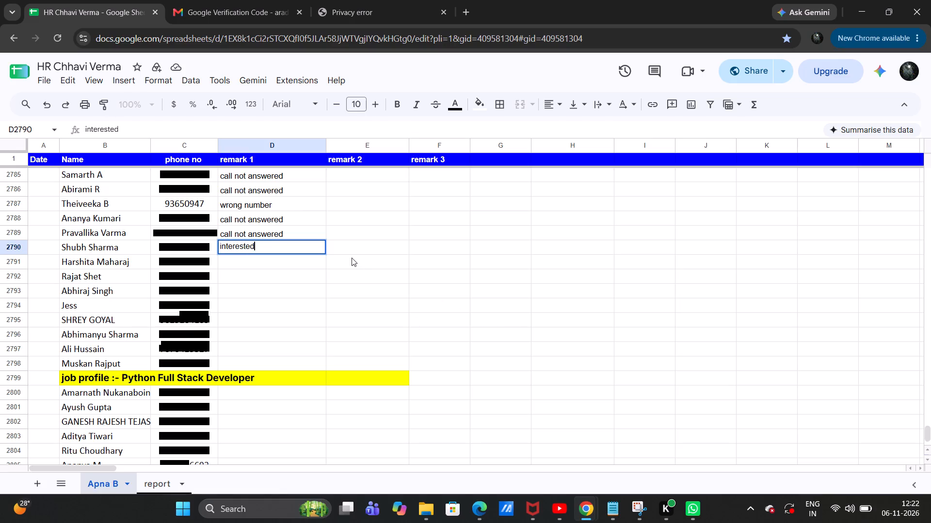
Enter "test done n mail too" as remark 2 for the candidate in row 2790.
{"action": "left_click", "coordinate": [352, 253]}
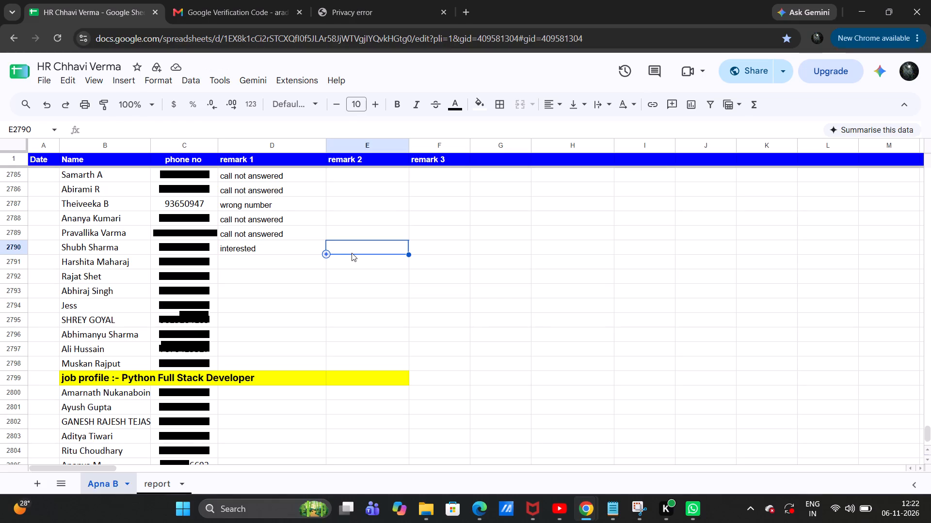
{"action": "type", "text": "test do ne"}
{"action": "key", "text": "space"}
{"action": "key", "text": "BackSpace"}
{"action": "key", "text": "BackSpace"}
{"action": "key", "text": "BackSpace"}
{"action": "key", "text": "BackSpace"}
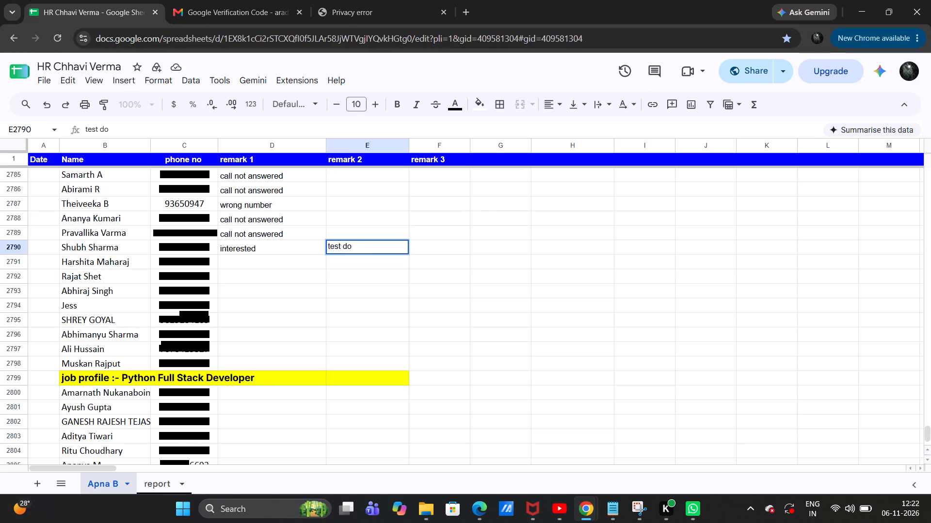
{"action": "type", "text": "ne n mail too"}
Fill the "test done n mail too" remark 2 cell in row 2790 with bright green.
{"action": "left_click_drag", "start_coordinate": [479, 108], "coordinate": [537, 160]}
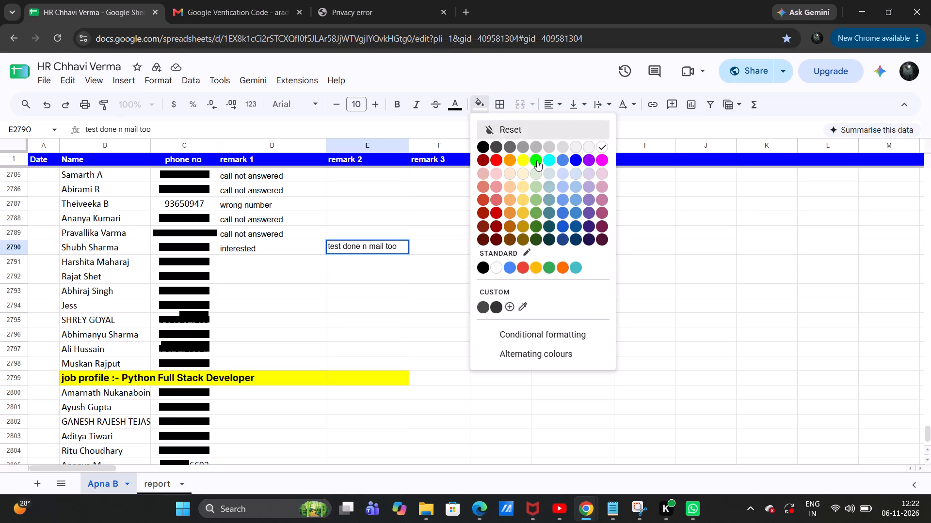
{"action": "left_click_drag", "start_coordinate": [537, 160], "coordinate": [536, 159]}
{"action": "left_click", "coordinate": [298, 262]}
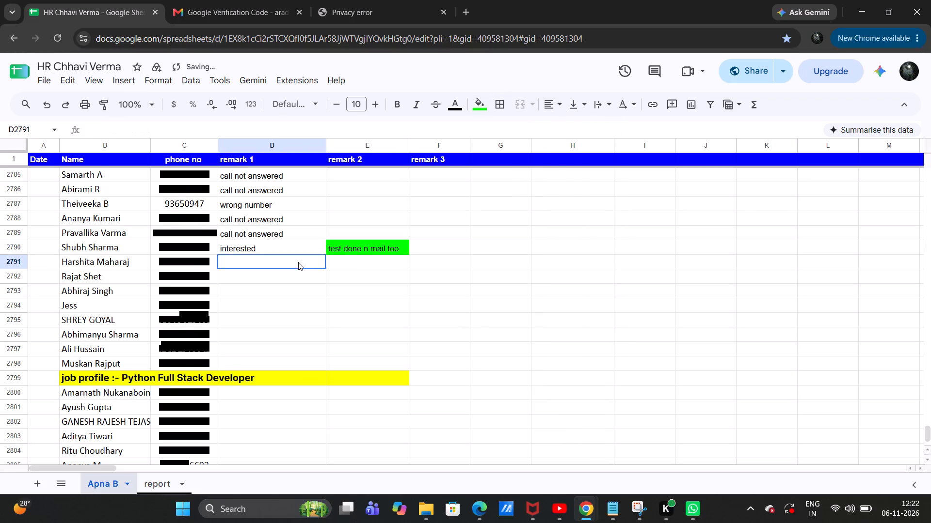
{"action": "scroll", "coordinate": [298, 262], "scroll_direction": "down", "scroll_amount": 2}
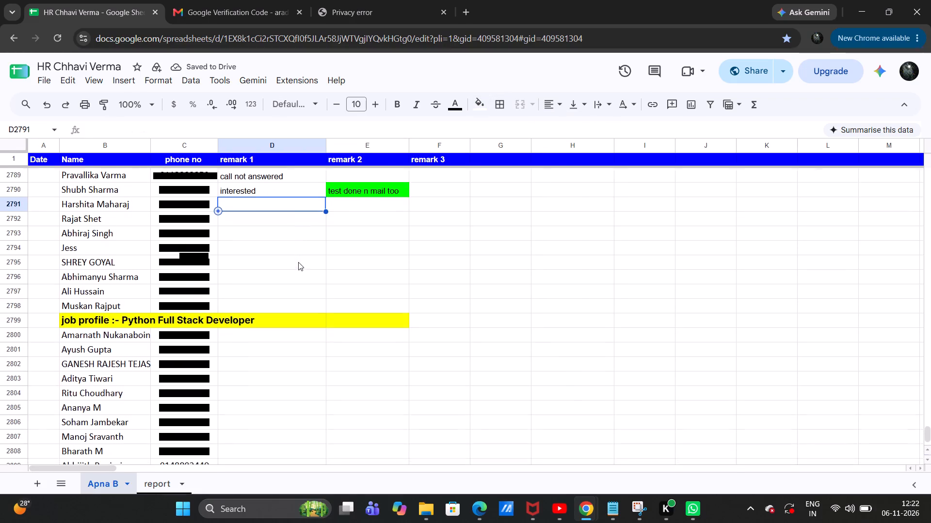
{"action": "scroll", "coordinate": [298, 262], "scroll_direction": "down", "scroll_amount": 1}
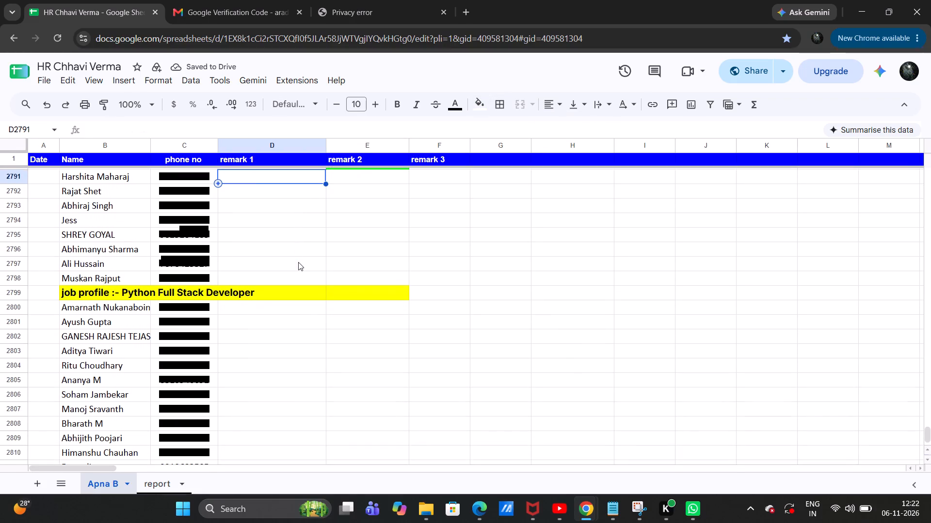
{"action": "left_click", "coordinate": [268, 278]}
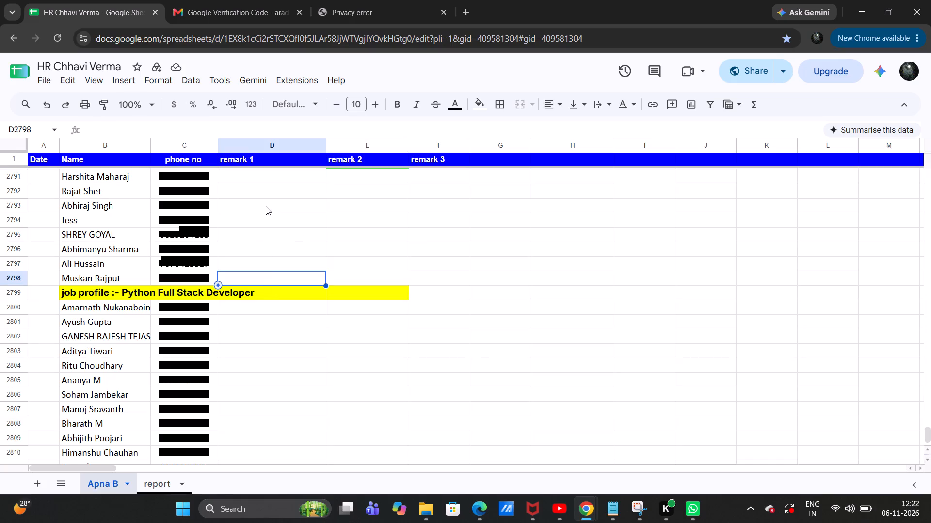
Review the remark 1 and remark 2 entries across the Software Testing internship candidates and the Python Full Stack Developer list below.
{"action": "left_click", "coordinate": [266, 183]}
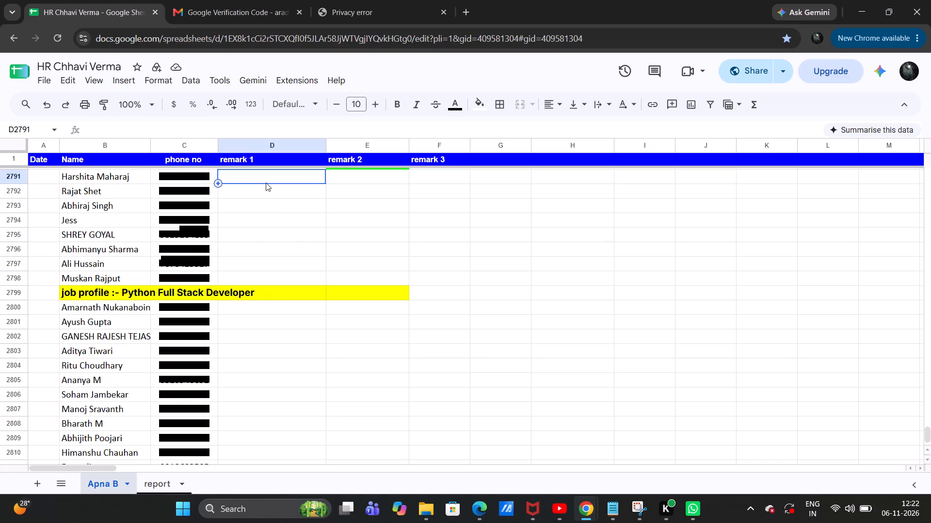
{"action": "left_click", "coordinate": [252, 274]}
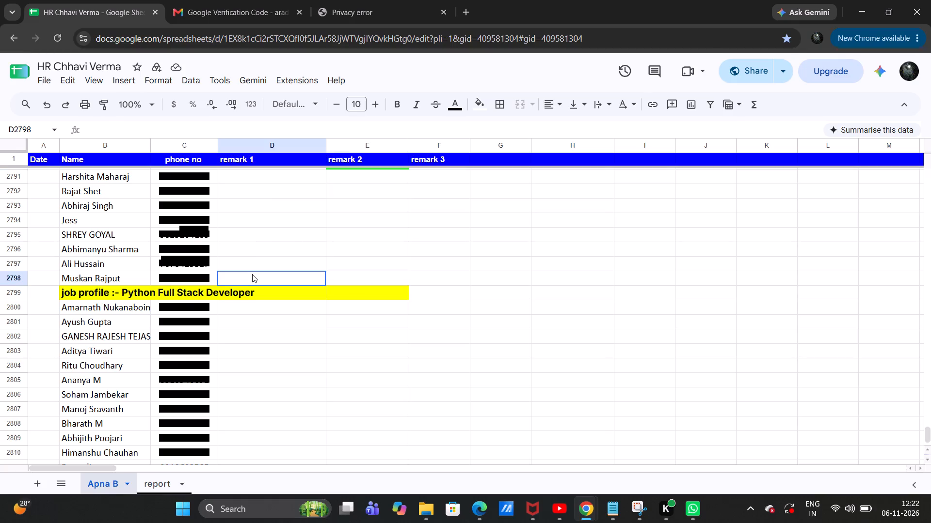
{"action": "scroll", "coordinate": [252, 274], "scroll_direction": "up", "scroll_amount": 4}
{"action": "scroll", "coordinate": [252, 274], "scroll_direction": "down", "scroll_amount": 1}
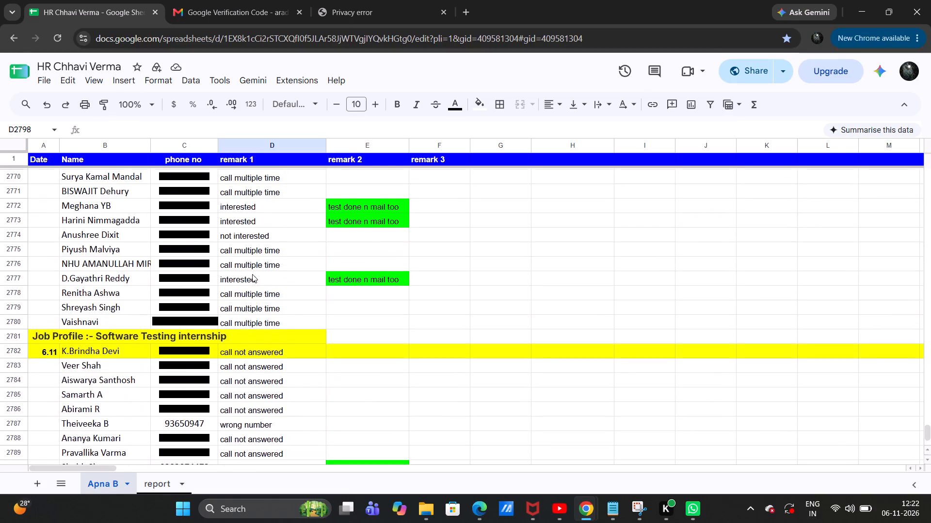
{"action": "scroll", "coordinate": [252, 274], "scroll_direction": "down", "scroll_amount": 1}
{"action": "scroll", "coordinate": [252, 274], "scroll_direction": "up", "scroll_amount": 1}
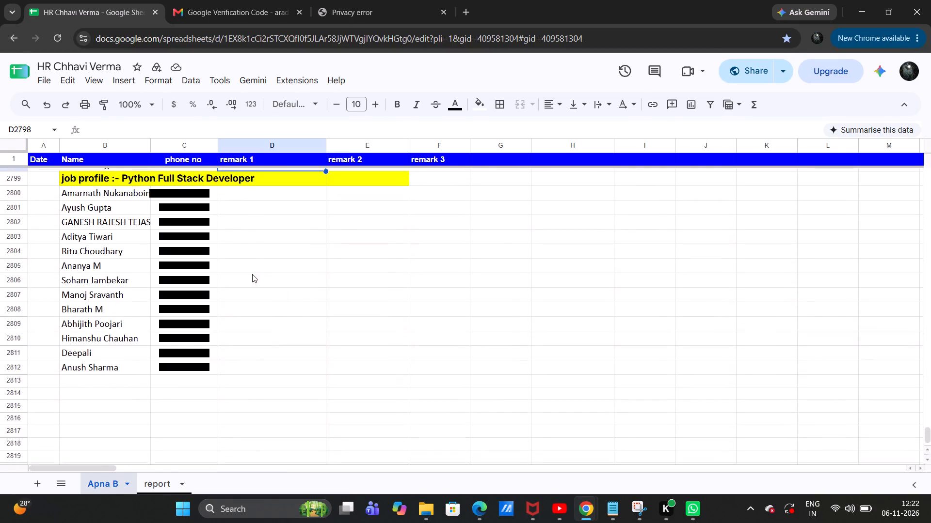
{"action": "scroll", "coordinate": [252, 274], "scroll_direction": "up", "scroll_amount": 2}
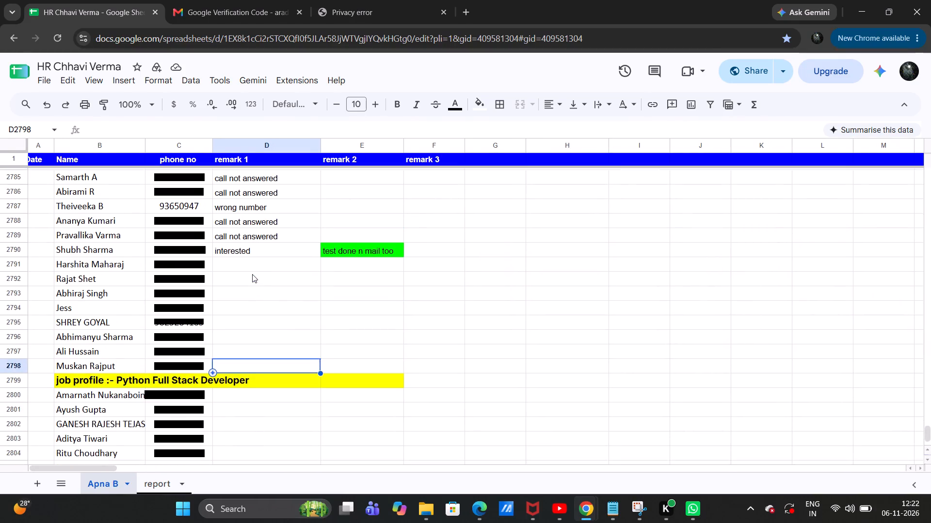
{"action": "left_click", "coordinate": [261, 253]}
{"action": "scroll", "coordinate": [261, 253], "scroll_direction": "down", "scroll_amount": 1}
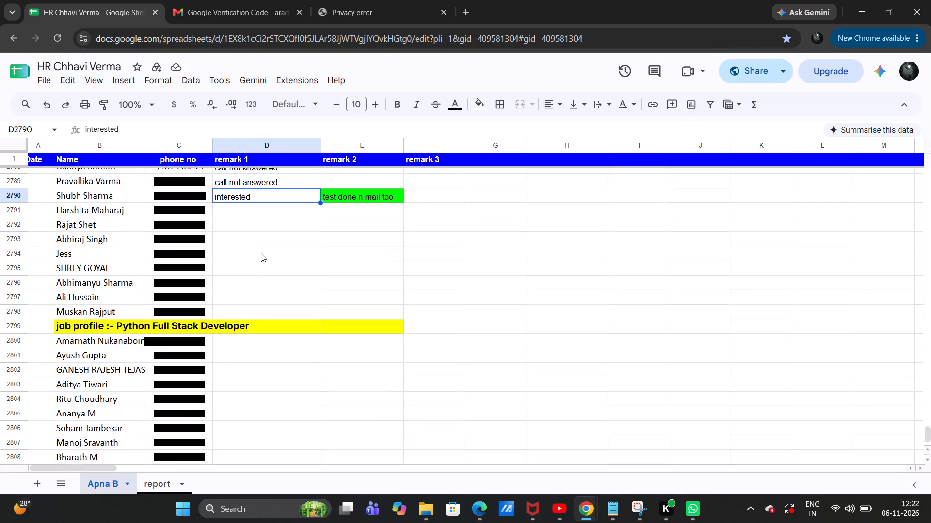
{"action": "scroll", "coordinate": [261, 253], "scroll_direction": "down", "scroll_amount": 1}
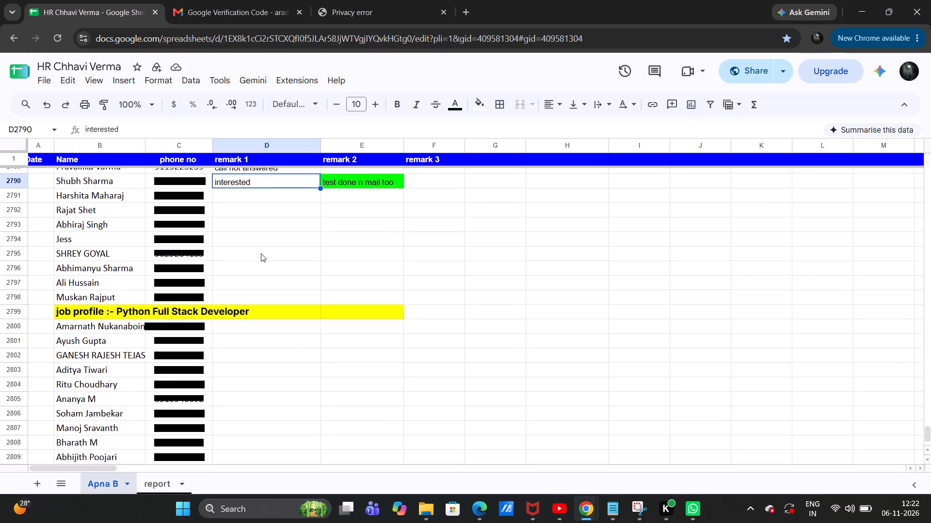
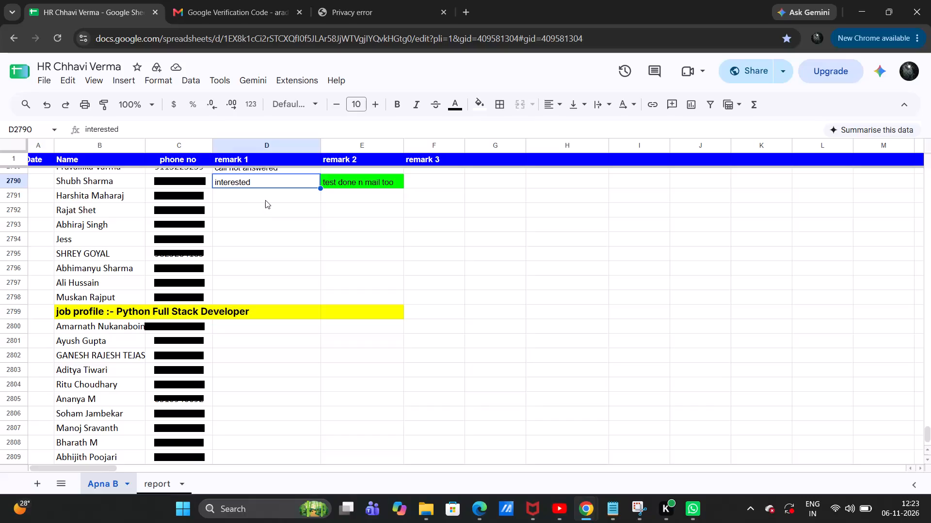
Switch to Notepad, read through the calling script and test instructions in the "Hi, Good evening" note, and return to the candidate sheet.
{"action": "left_click", "coordinate": [265, 200]}
{"action": "scroll", "coordinate": [265, 200], "scroll_direction": "down", "scroll_amount": 1}
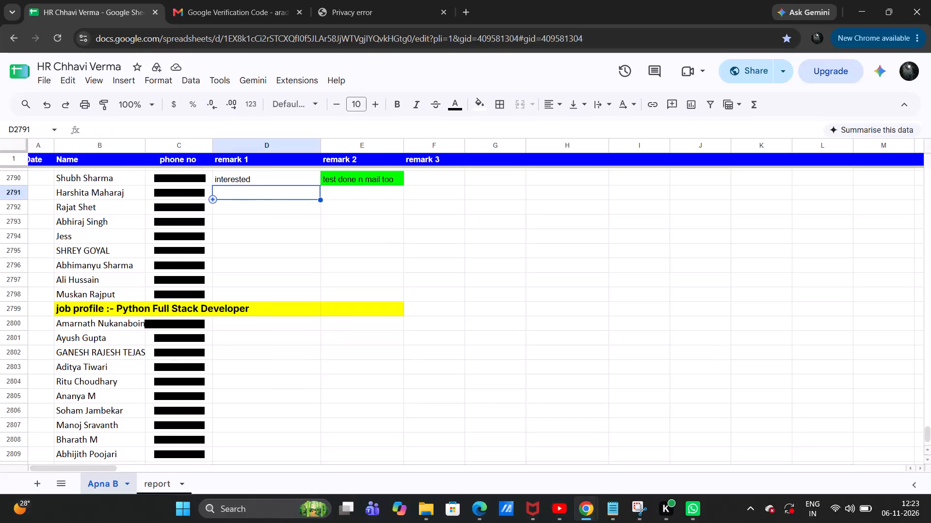
{"action": "scroll", "coordinate": [265, 200], "scroll_direction": "down", "scroll_amount": 1}
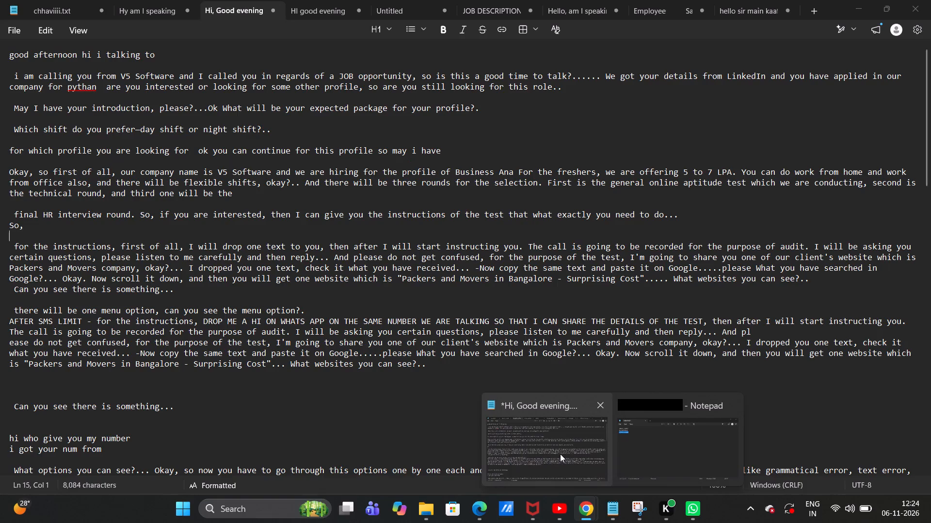
{"action": "left_click", "coordinate": [560, 454]}
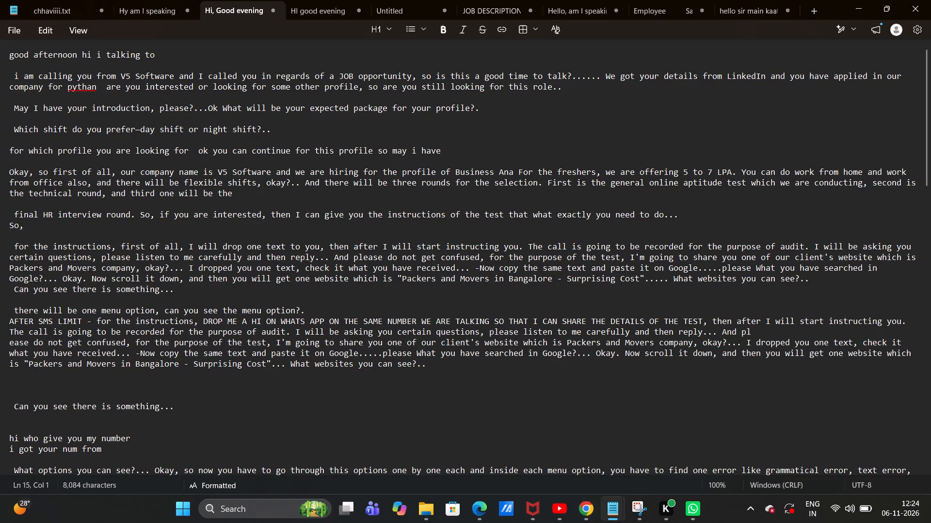
{"action": "scroll", "coordinate": [560, 454], "scroll_direction": "down", "scroll_amount": 1}
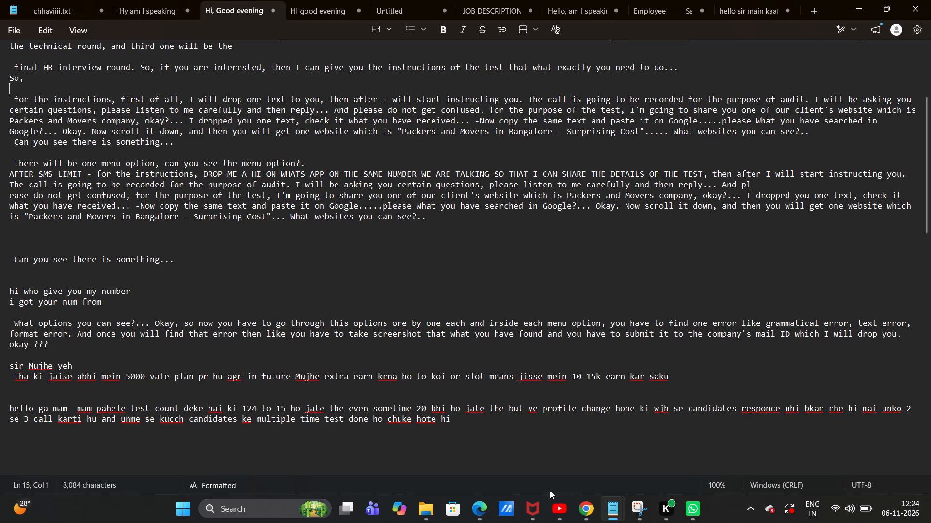
{"action": "left_click", "coordinate": [561, 461]}
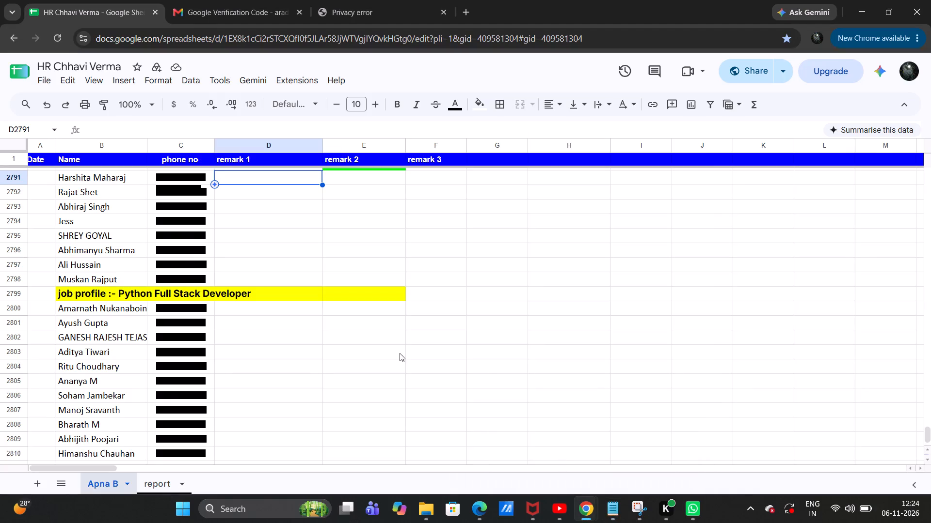
Replace remark 1 for the Software Testing internship candidate in row 2789 with "not interested".
{"action": "scroll", "coordinate": [364, 304], "scroll_direction": "up", "scroll_amount": 4}
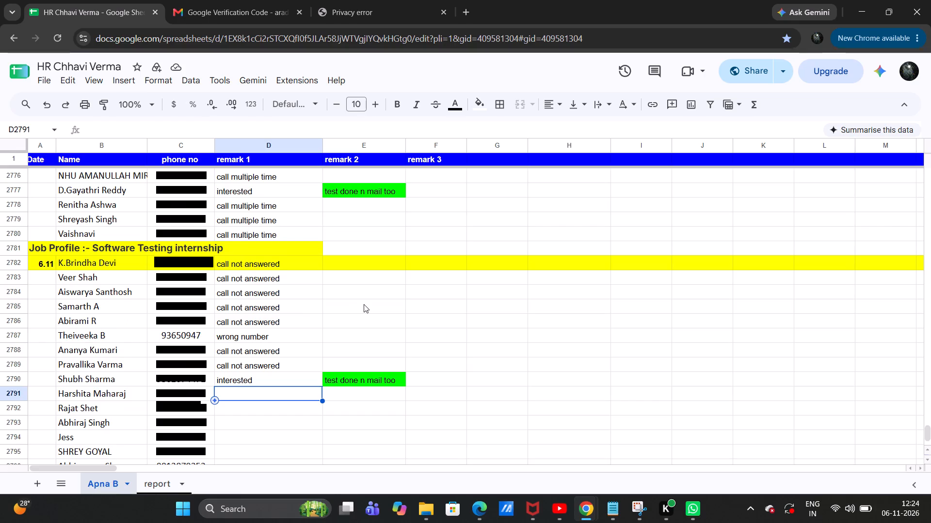
{"action": "scroll", "coordinate": [364, 304], "scroll_direction": "down", "scroll_amount": 2}
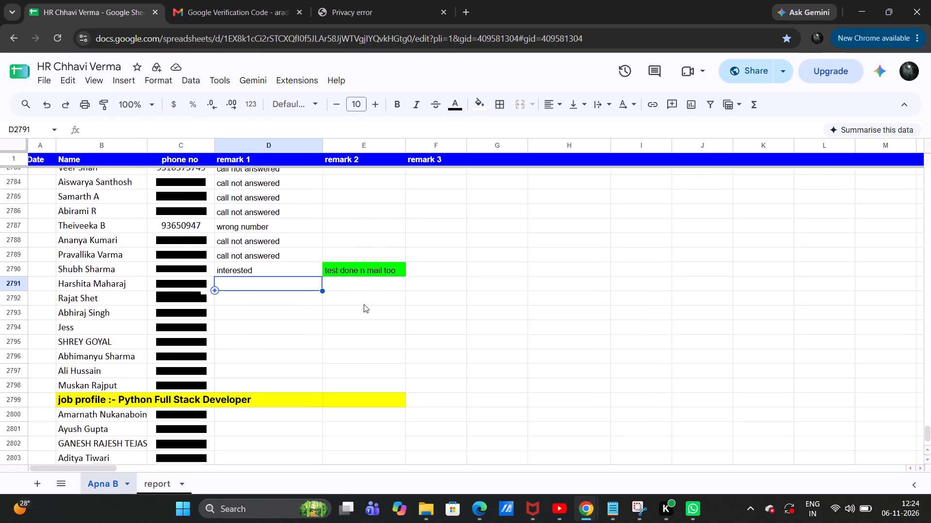
{"action": "scroll", "coordinate": [364, 304], "scroll_direction": "down", "scroll_amount": 3}
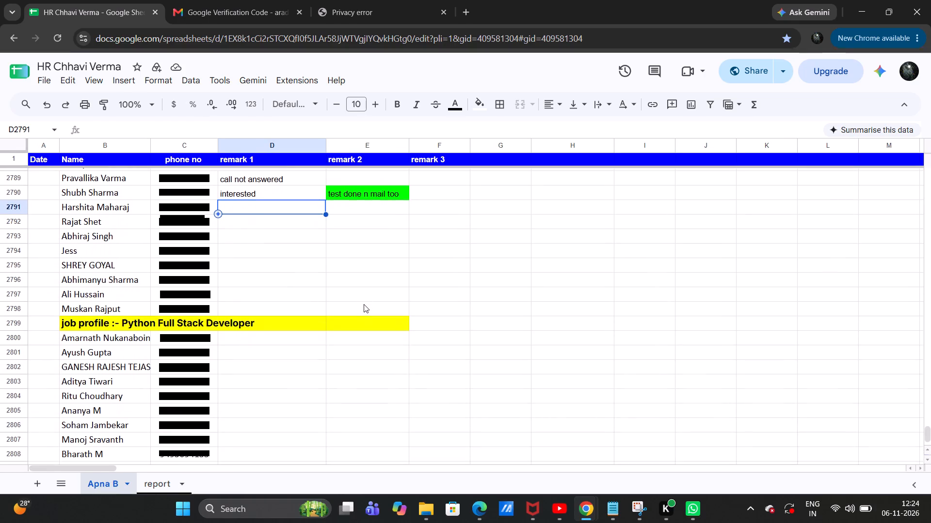
{"action": "scroll", "coordinate": [364, 304], "scroll_direction": "down", "scroll_amount": 1}
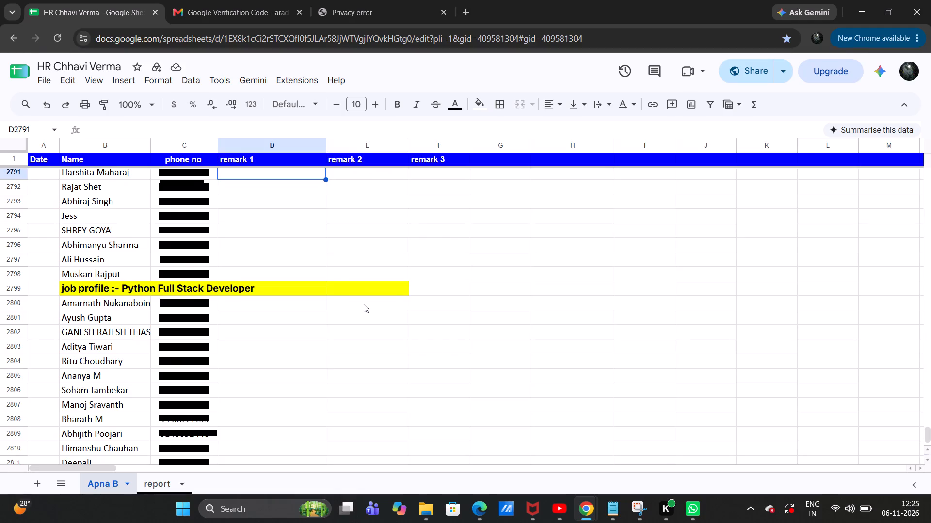
{"action": "scroll", "coordinate": [364, 304], "scroll_direction": "up", "scroll_amount": 1}
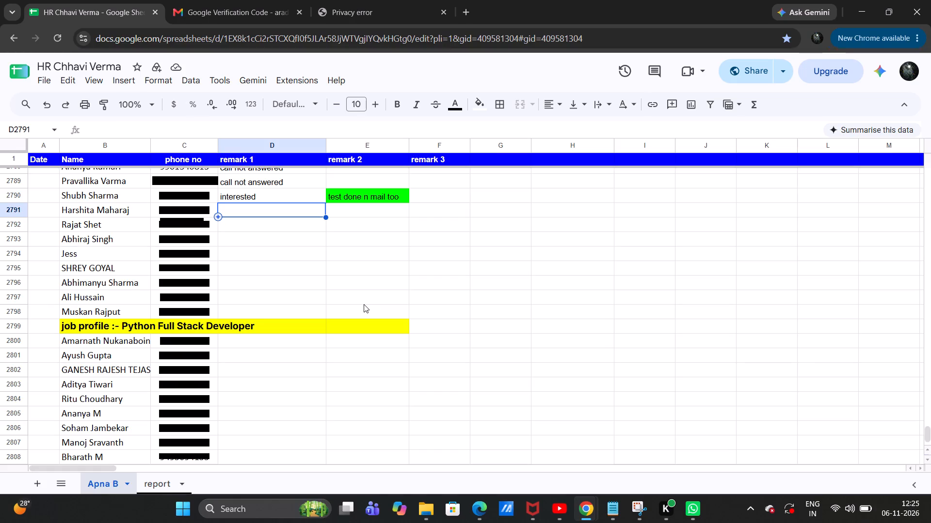
{"action": "scroll", "coordinate": [364, 304], "scroll_direction": "up", "scroll_amount": 1}
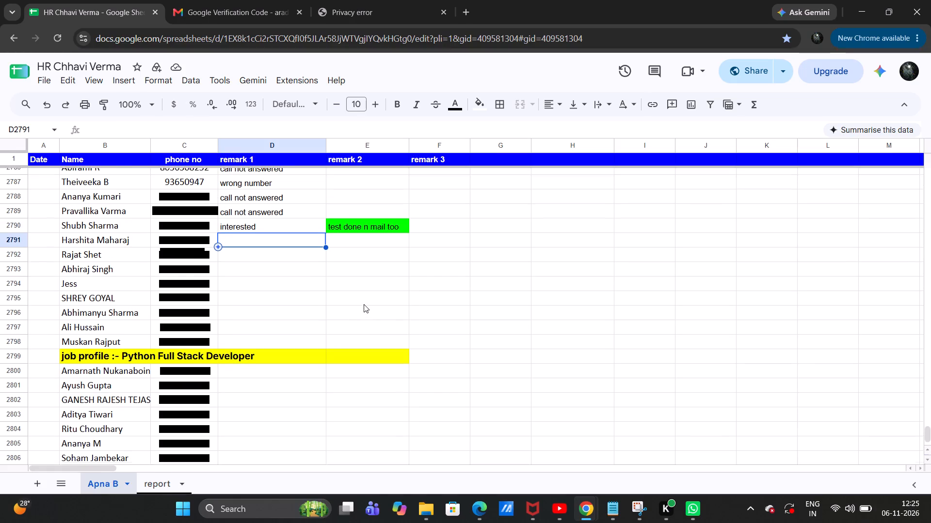
{"action": "scroll", "coordinate": [364, 304], "scroll_direction": "up", "scroll_amount": 2}
{"action": "left_click", "coordinate": [279, 269]}
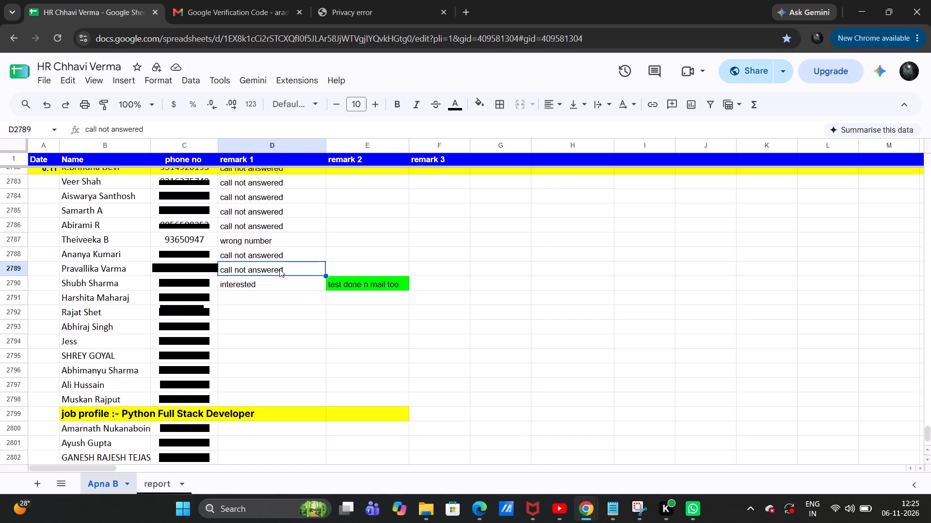
{"action": "scroll", "coordinate": [279, 269], "scroll_direction": "up", "scroll_amount": 1}
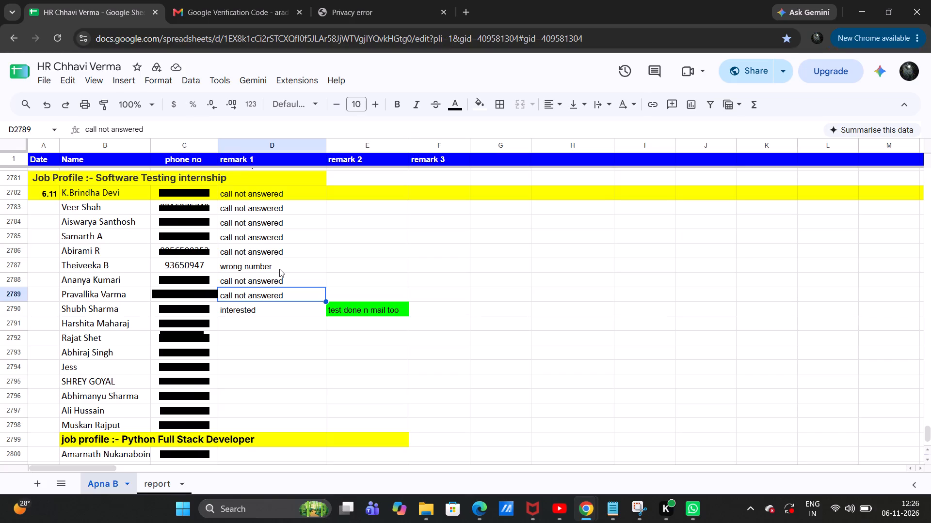
{"action": "type", "text": "no"}
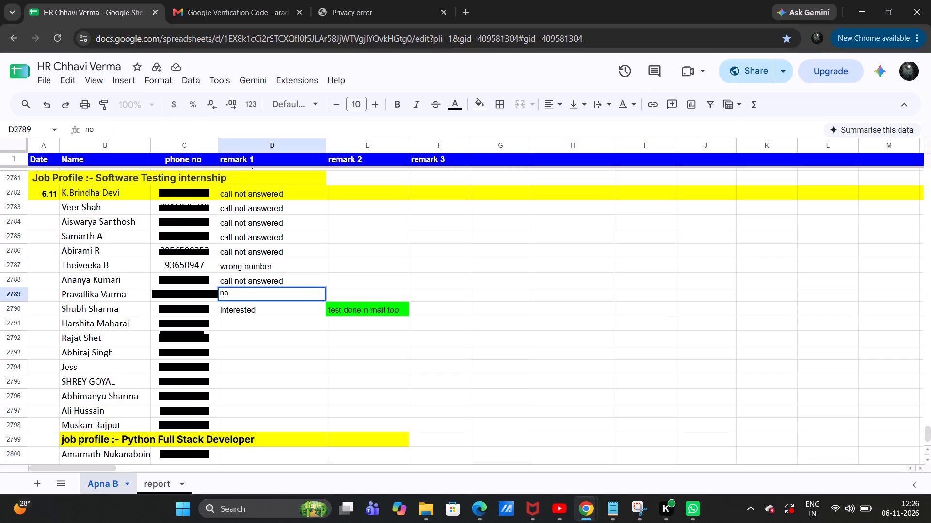
{"action": "type", "text": "t inter"}
{"action": "type", "text": "ested"}
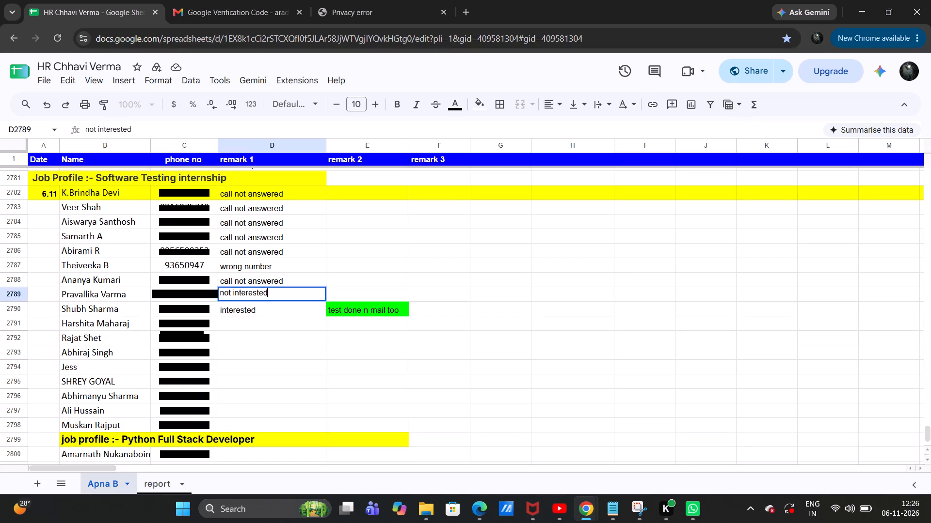
{"action": "left_click", "coordinate": [268, 323]}
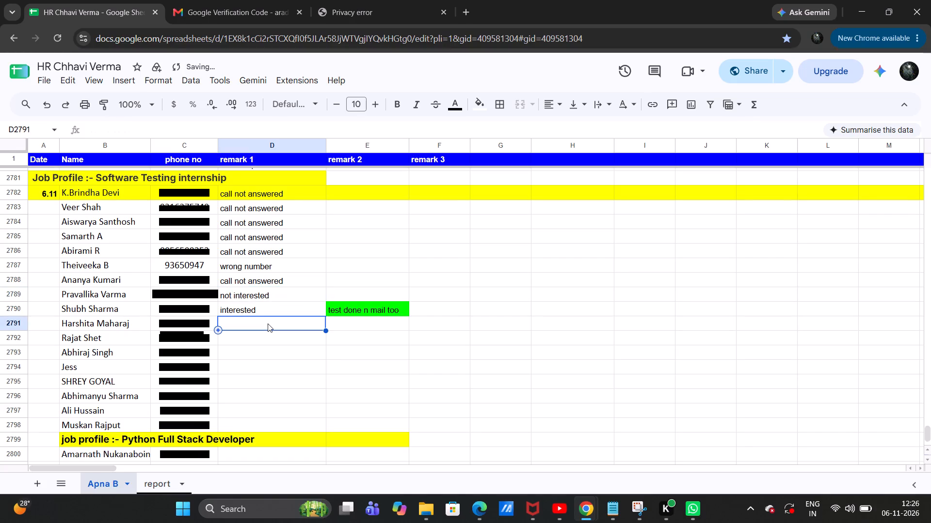
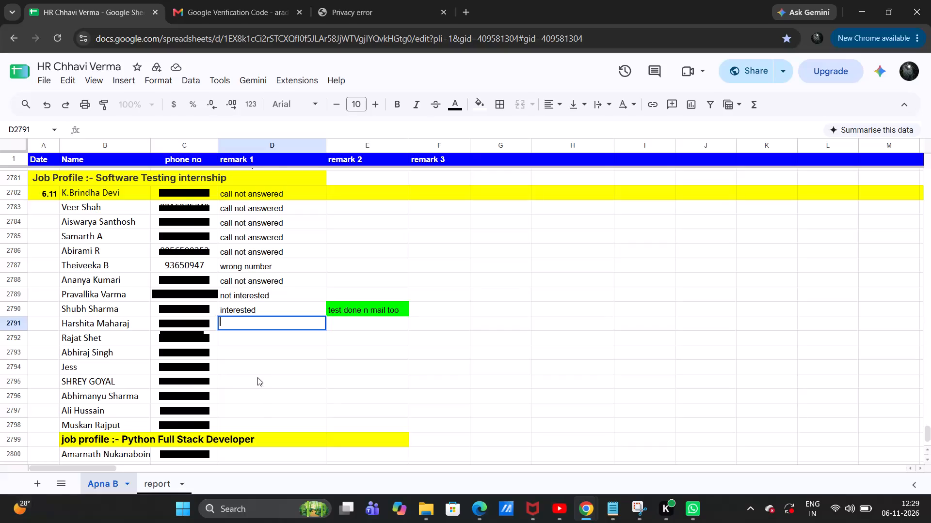
Enter "call not answered" as remark 1 for the Software Testing internship candidate in row 2791.
{"action": "scroll", "coordinate": [259, 407], "scroll_direction": "down", "scroll_amount": 1}
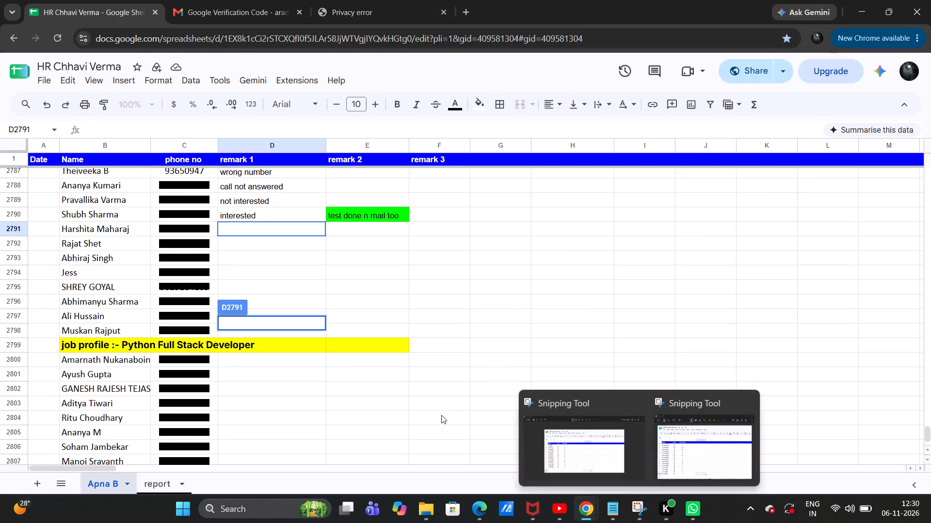
{"action": "left_click", "coordinate": [272, 243]}
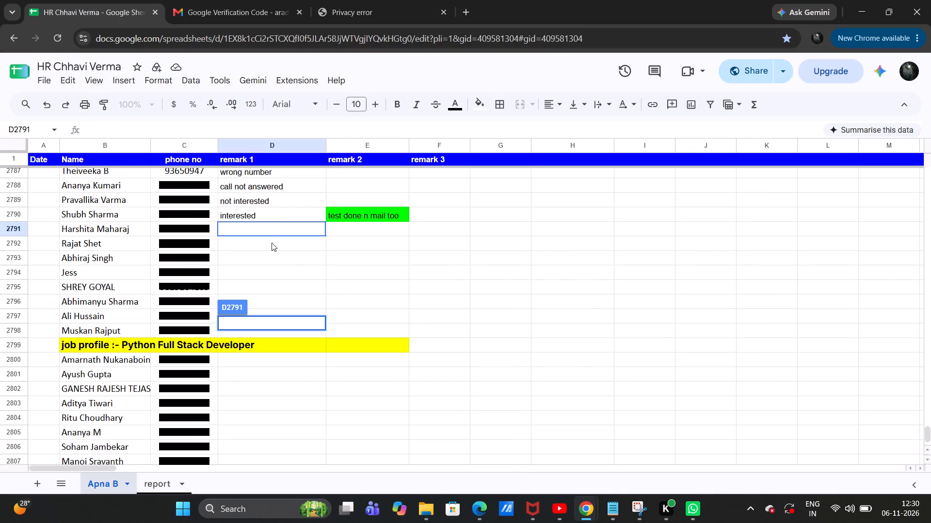
{"action": "left_click", "coordinate": [286, 229]}
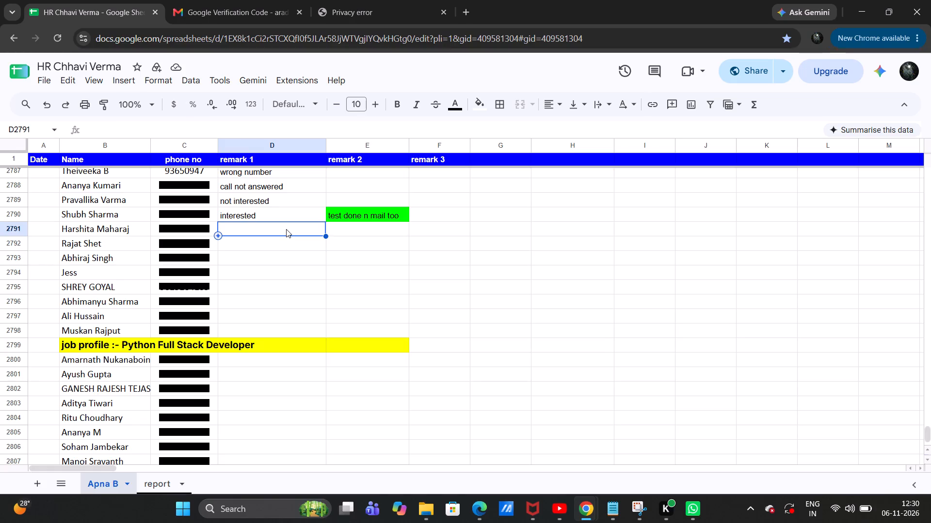
{"action": "type", "text": "ca"}
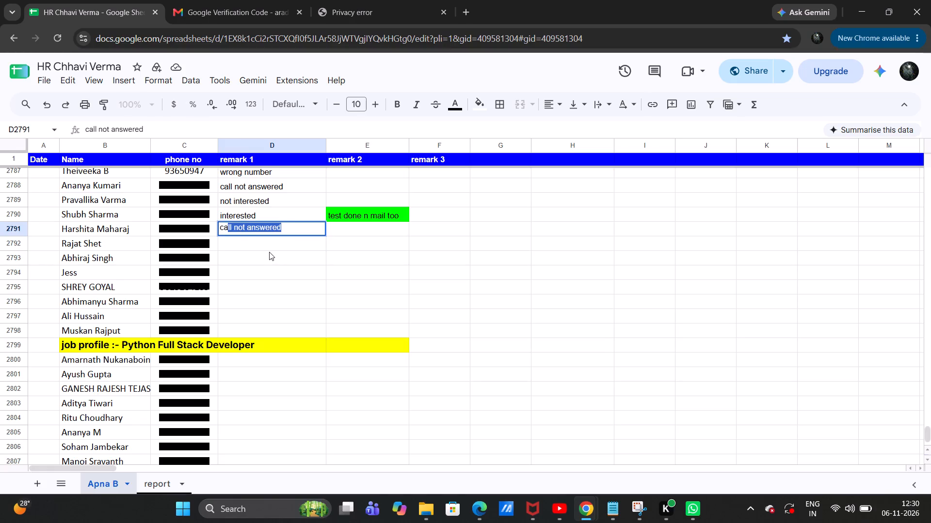
{"action": "left_click", "coordinate": [269, 252]}
Enter "call not answered" as remark 1 for the Software Testing internship candidate in row 2792.
{"action": "scroll", "coordinate": [269, 252], "scroll_direction": "down", "scroll_amount": 2}
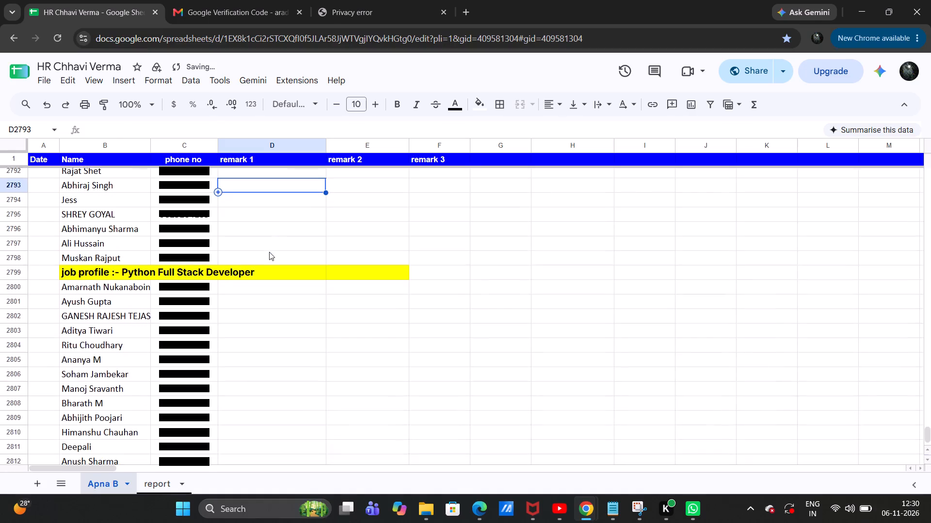
{"action": "scroll", "coordinate": [269, 252], "scroll_direction": "down", "scroll_amount": 1}
{"action": "scroll", "coordinate": [269, 252], "scroll_direction": "up", "scroll_amount": 1}
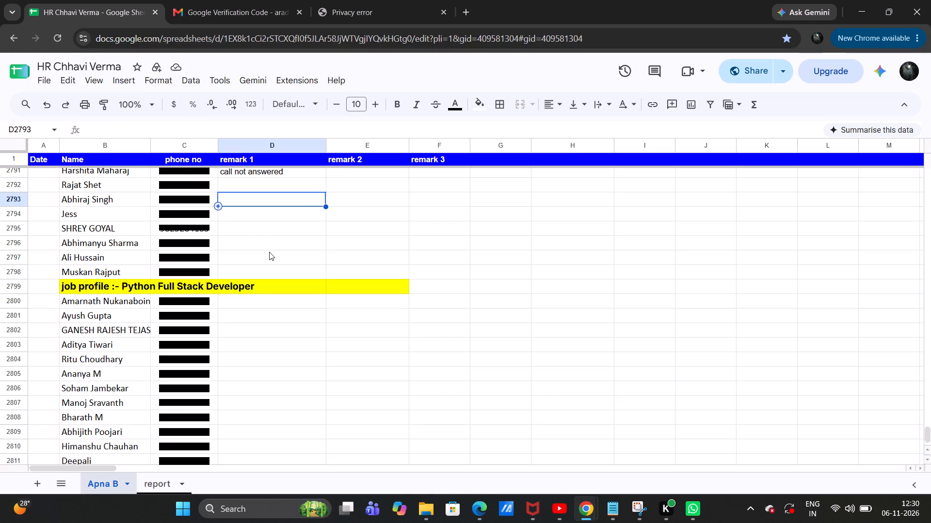
{"action": "left_click", "coordinate": [255, 184]}
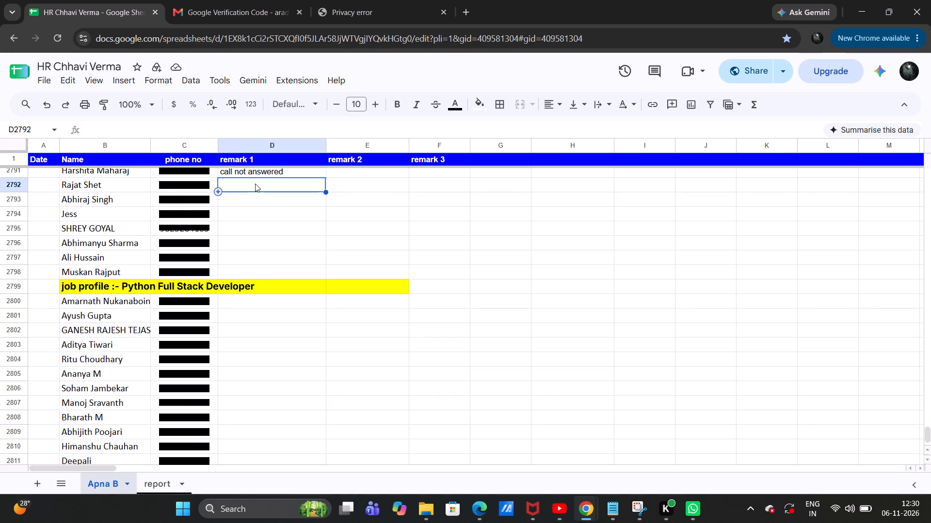
{"action": "key", "text": "c"}
{"action": "left_click", "coordinate": [232, 196]}
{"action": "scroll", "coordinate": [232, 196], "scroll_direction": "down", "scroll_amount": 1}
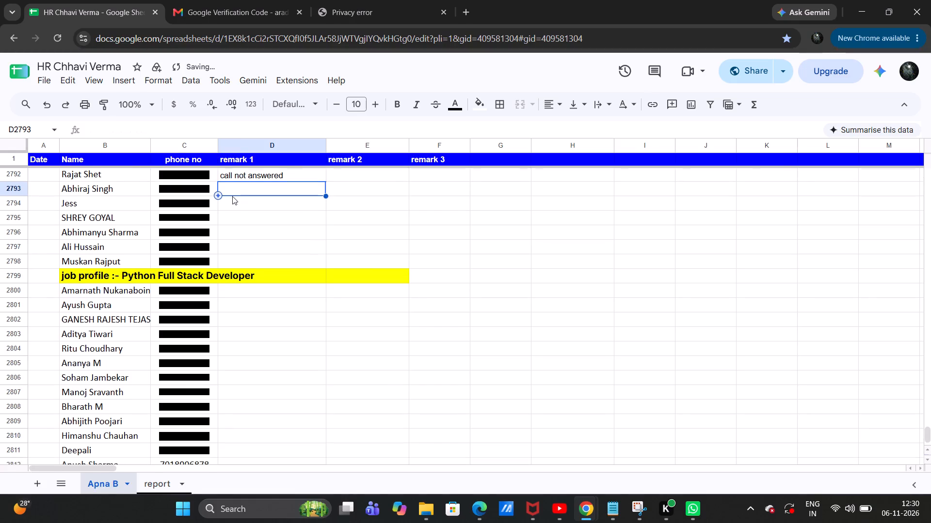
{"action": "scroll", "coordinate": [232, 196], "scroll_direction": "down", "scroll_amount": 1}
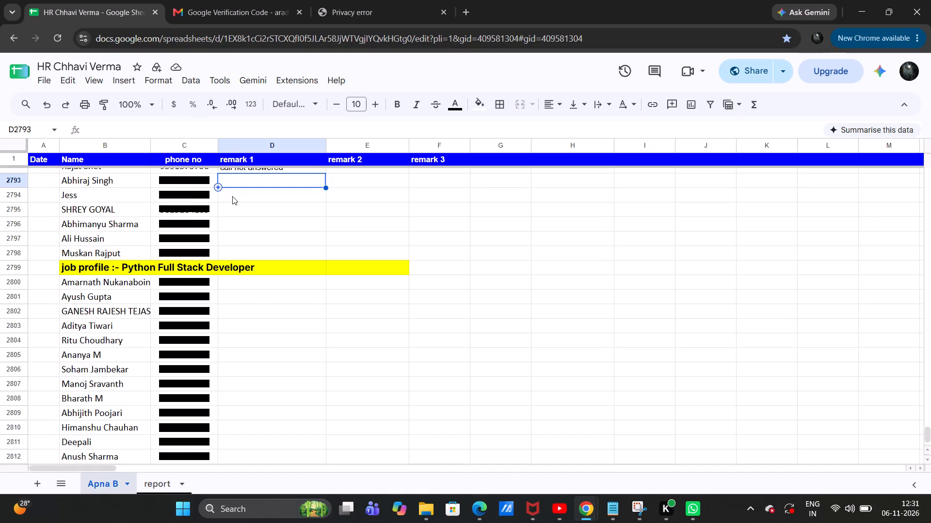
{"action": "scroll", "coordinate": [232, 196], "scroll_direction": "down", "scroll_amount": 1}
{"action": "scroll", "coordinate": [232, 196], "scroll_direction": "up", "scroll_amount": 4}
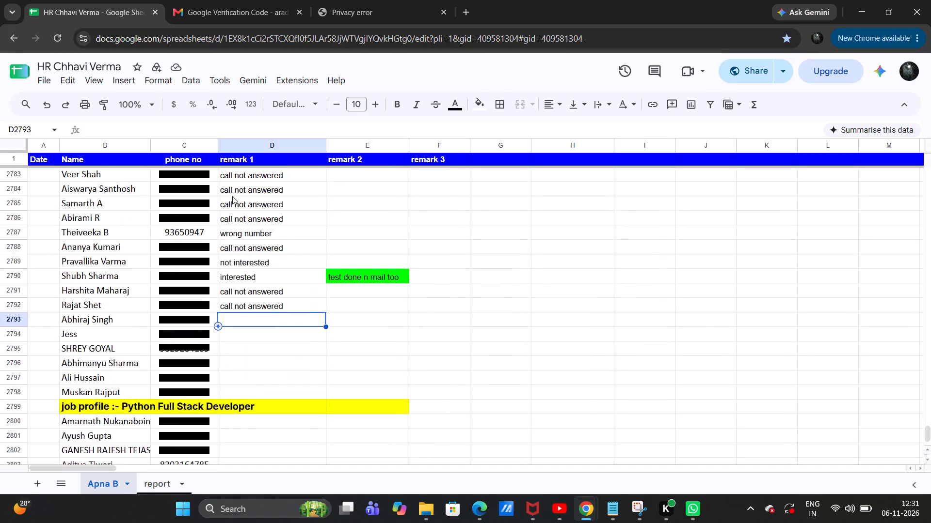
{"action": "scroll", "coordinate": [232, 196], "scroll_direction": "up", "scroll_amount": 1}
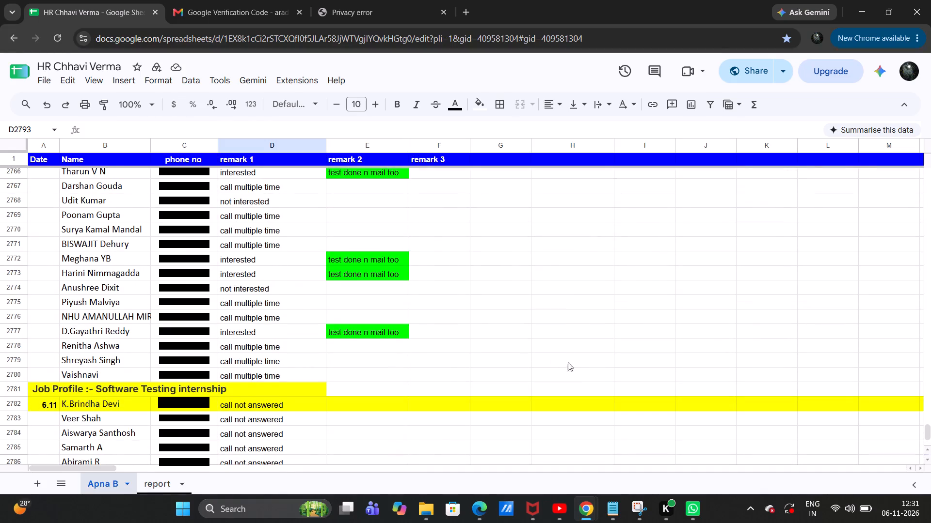